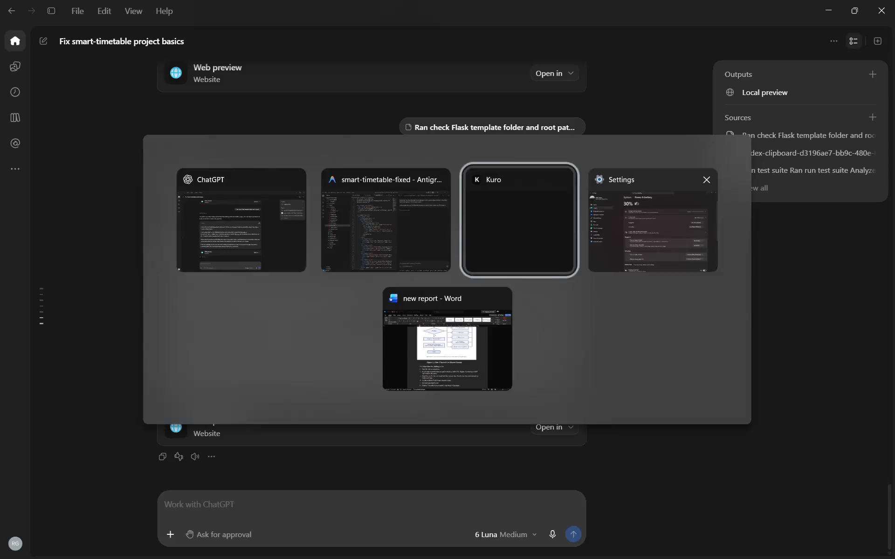
key(alt+Tab)
key(alt+Tab)
click(695, 211)
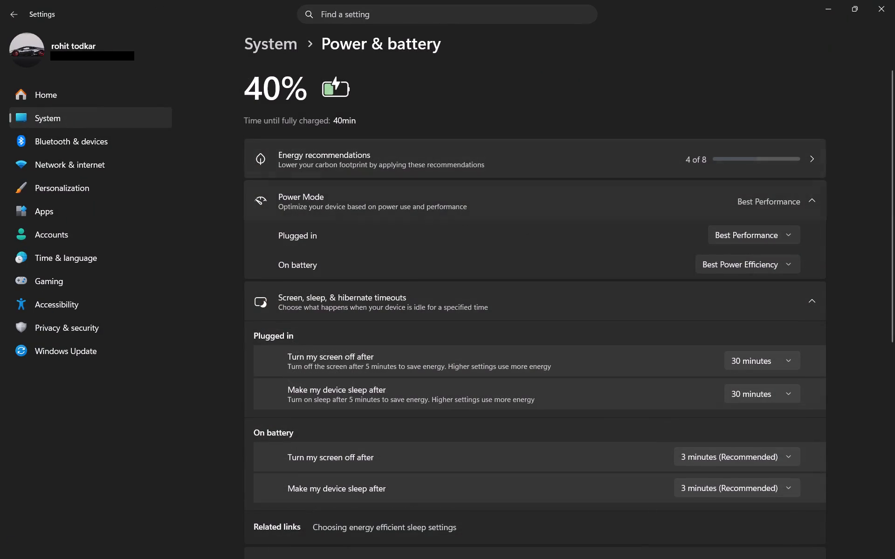
scroll(633, 238, down, 5)
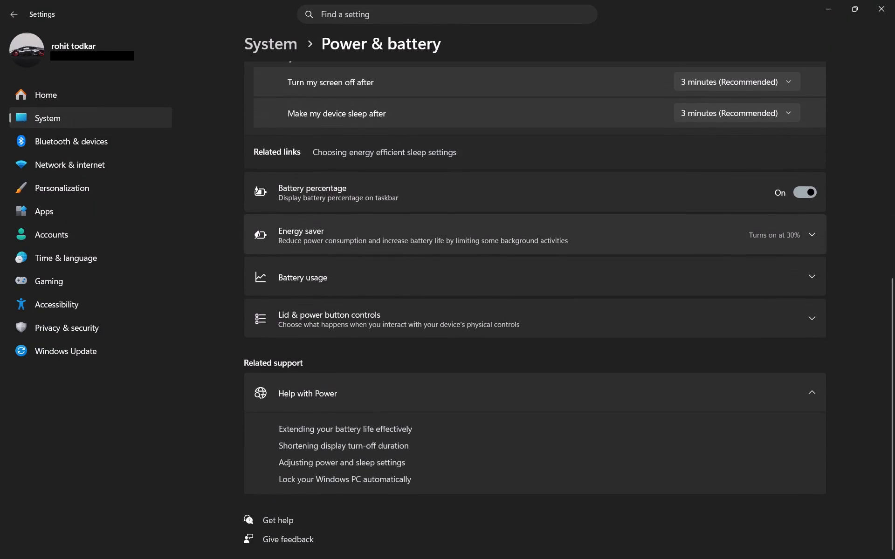
click(569, 298)
click(598, 291)
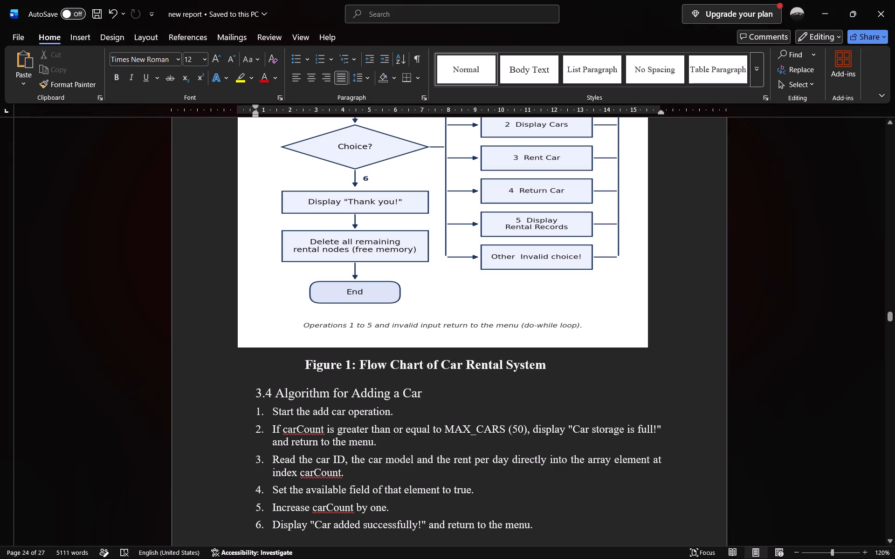
scroll(561, 404, up, 20)
scroll(561, 404, up, 6)
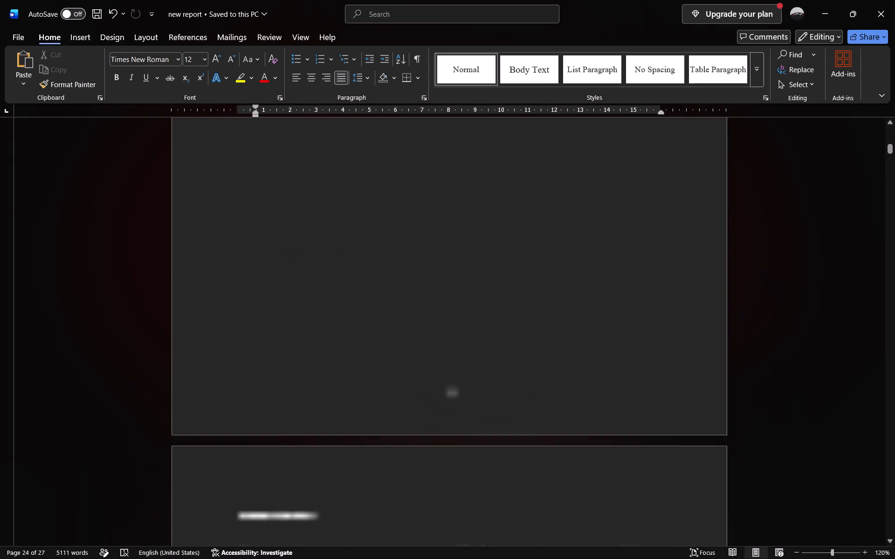
ctrl+scroll(561, 404, down, 2)
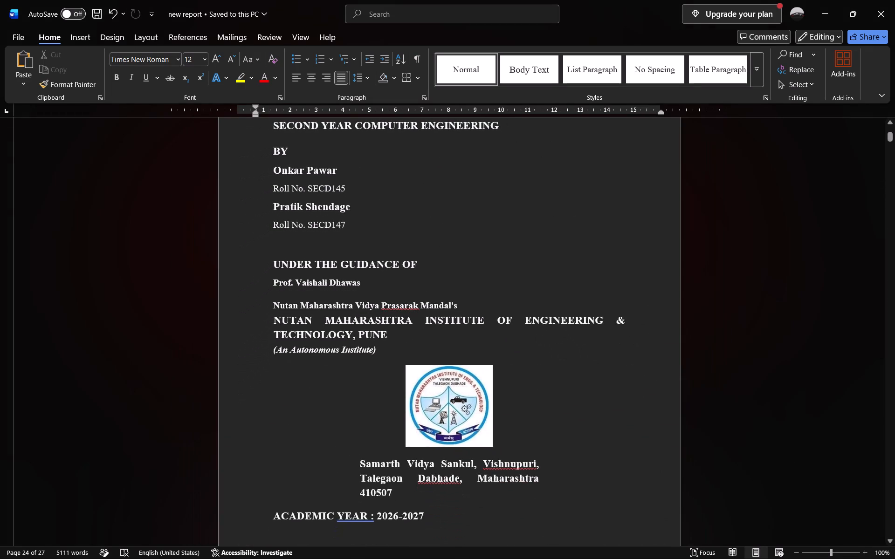
ctrl+scroll(561, 404, down, 2)
scroll(561, 404, up, 6)
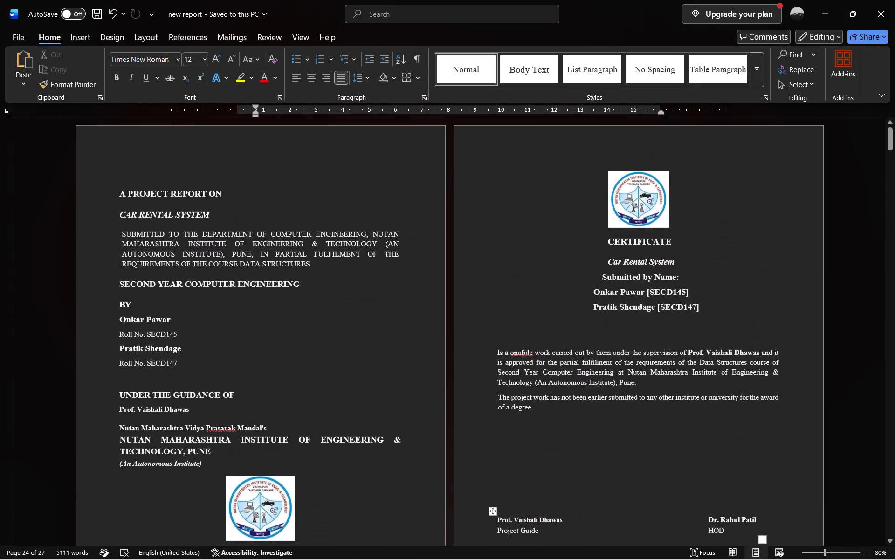
scroll(561, 404, up, 1)
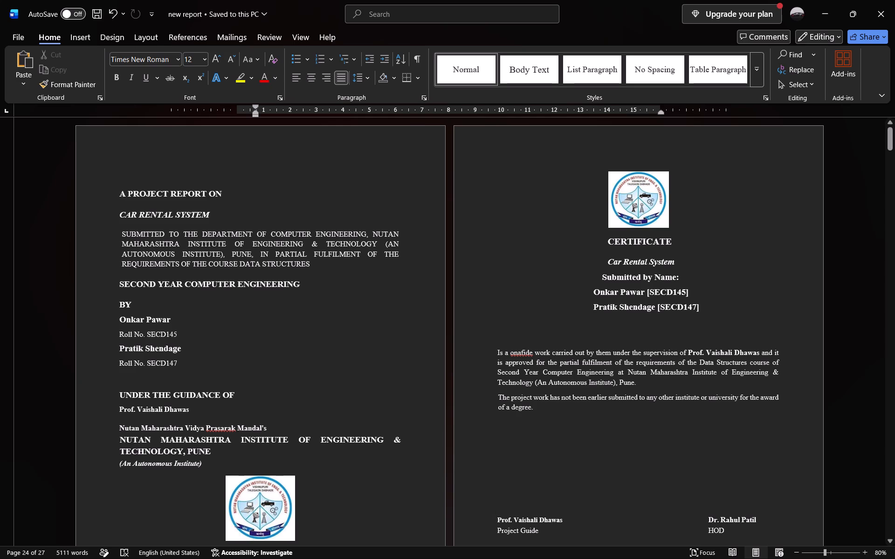
scroll(278, 278, up, 5)
scroll(278, 278, down, 3)
scroll(278, 278, up, 1)
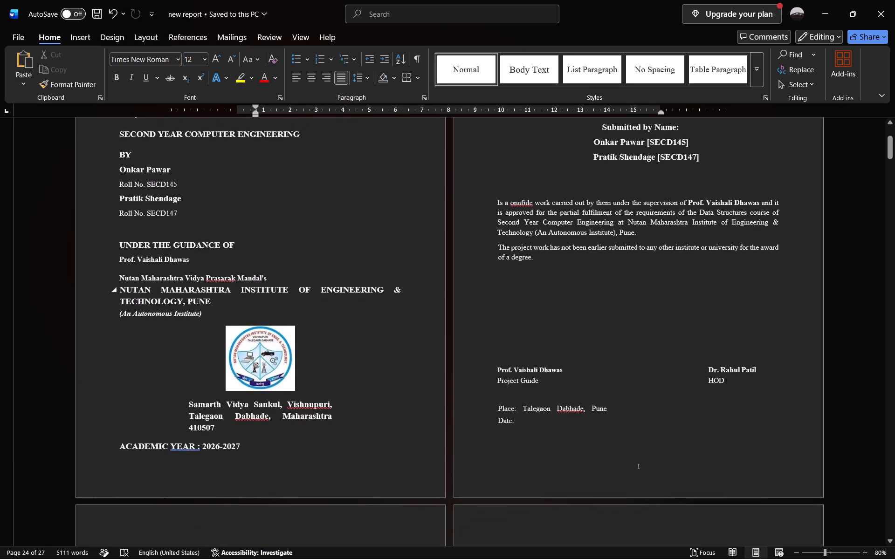
scroll(278, 278, up, 2)
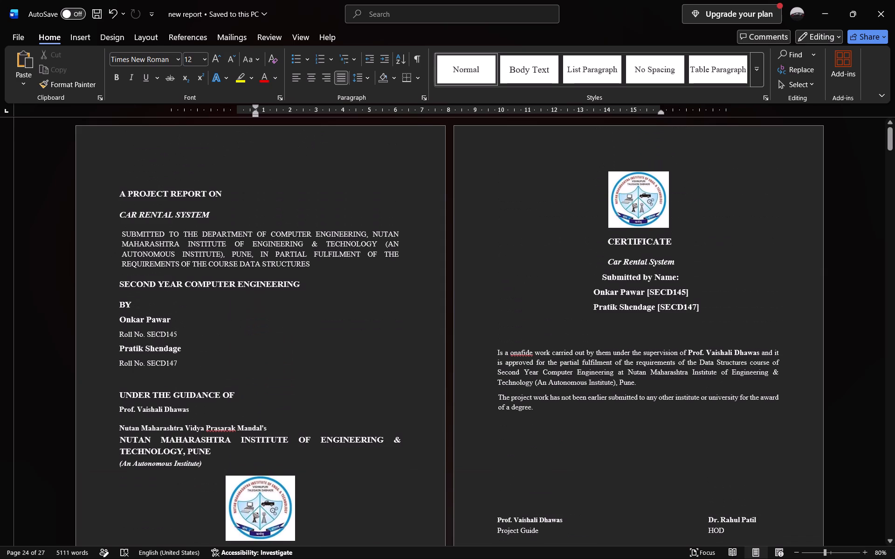
Center the title page text from "A PROJECT REPORT ON" through "(An Autonomous Institute)".
triple_click(278, 278)
click(278, 278)
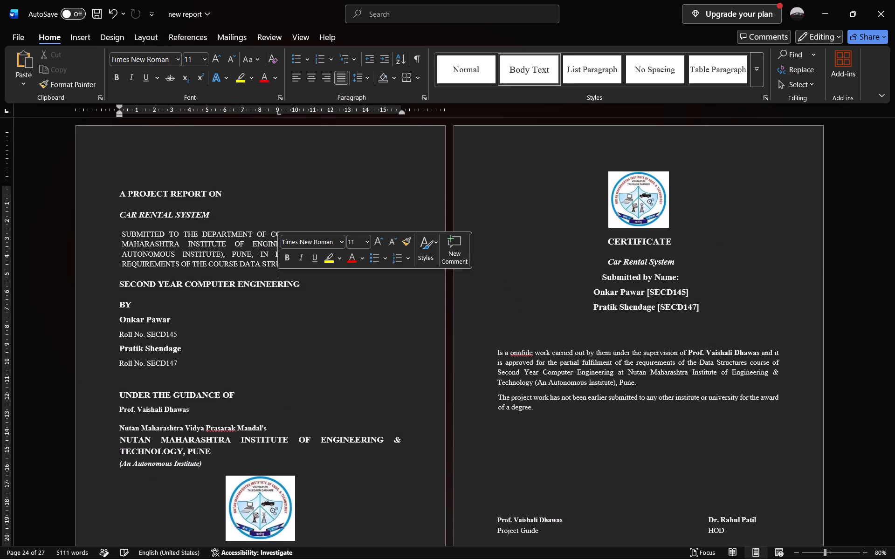
click(117, 190)
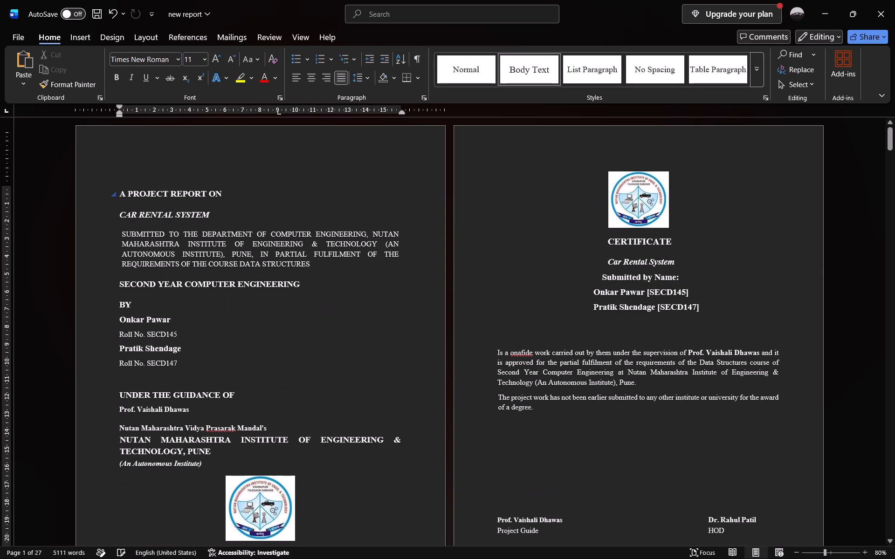
shift+click(213, 464)
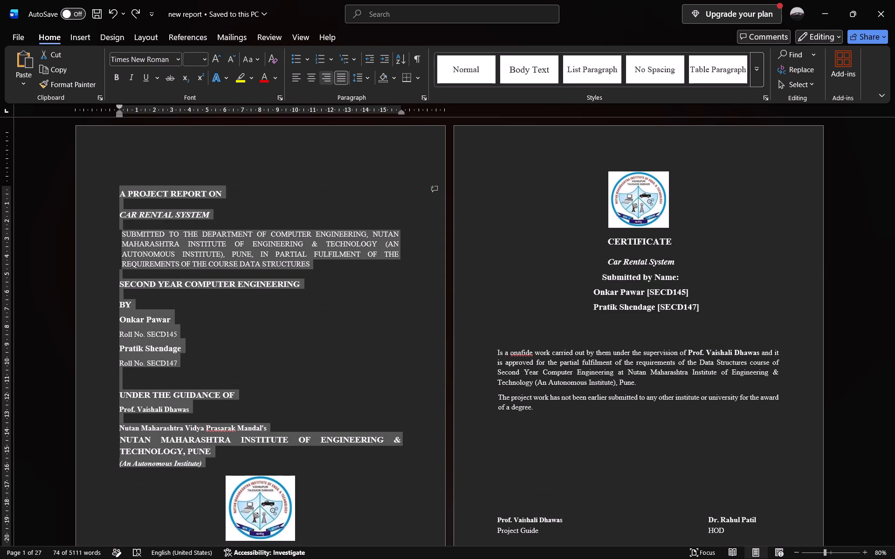
click(315, 81)
click(351, 327)
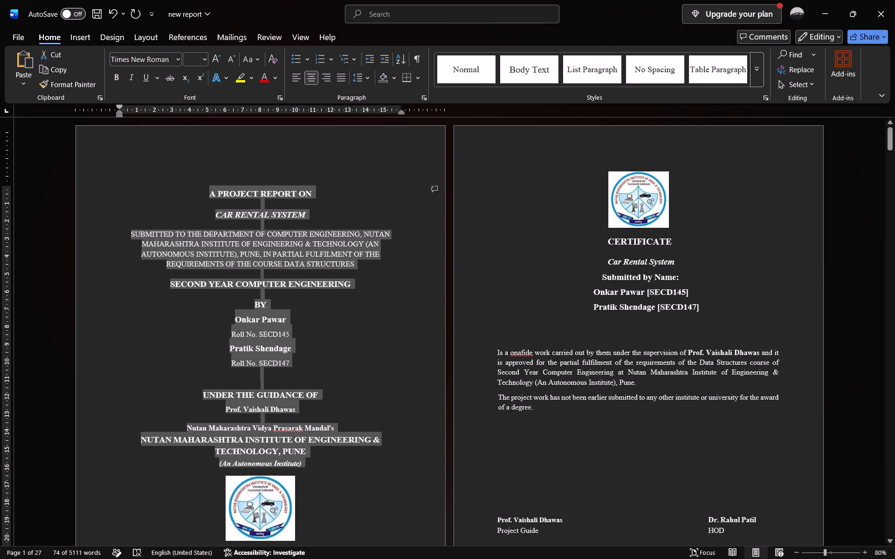
Center the whole title page up from the "ACADEMIC YEAR : 2026-2027" line, including the institute's address below the logo.
scroll(547, 382, down, 1)
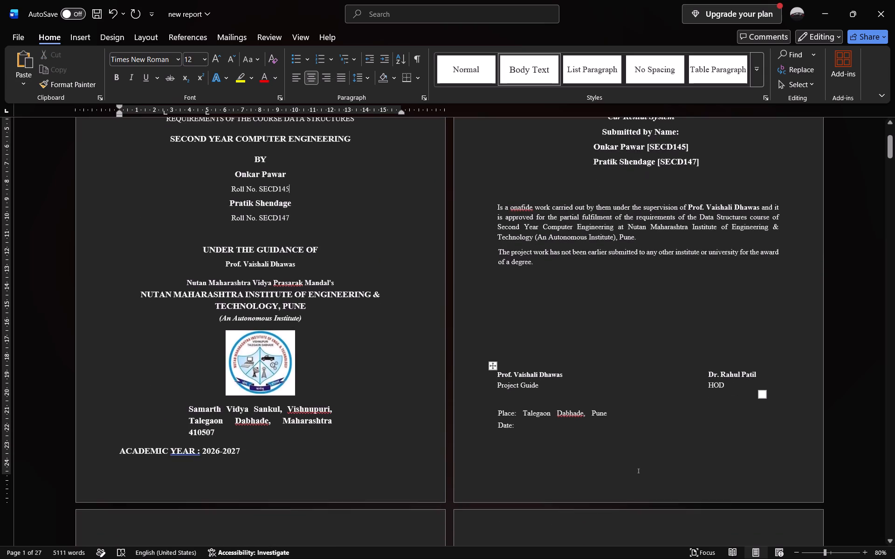
scroll(547, 382, down, 1)
click(338, 454)
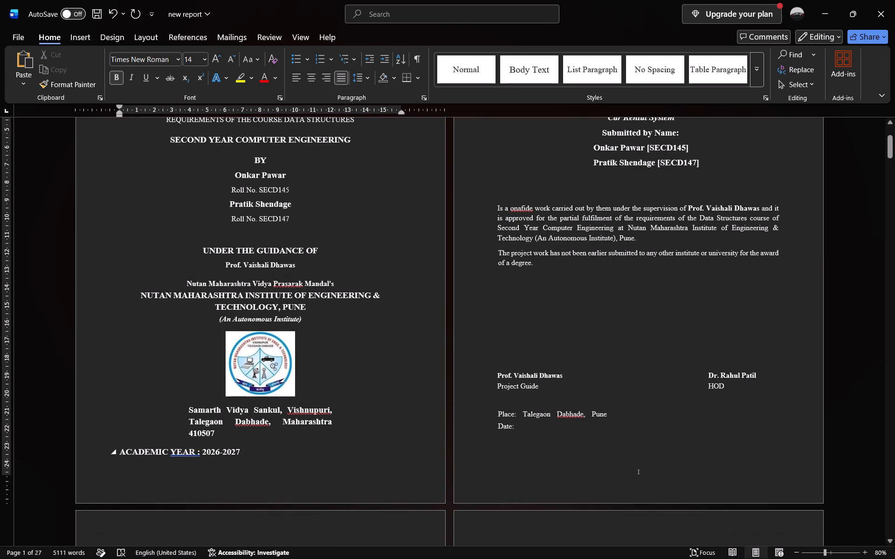
key(shift+Up)
key(shift+Up)
key(shift+Up)
key(shift+Up)
key(shift+Up)
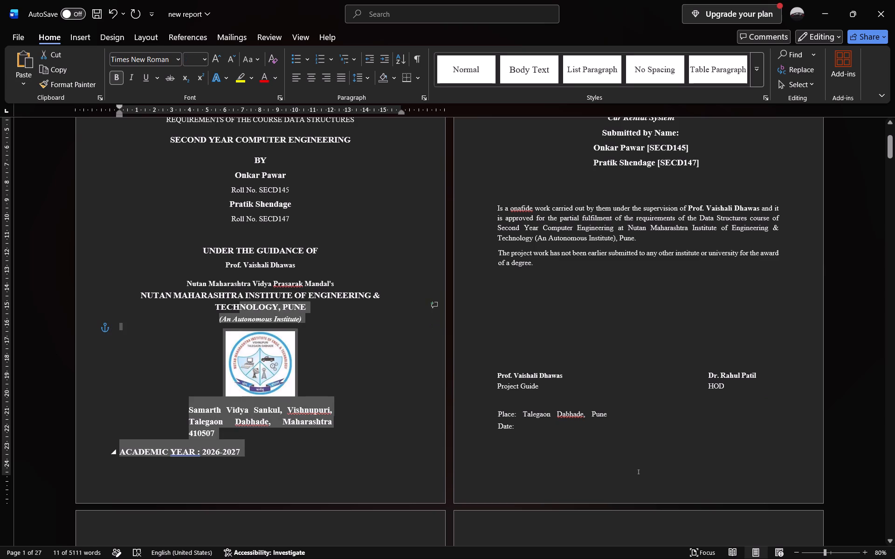
key(shift+Up)
key(shift+Up)
key(shift+Up)
key(shift+Up)
key(shift+Up)
key(shift+Up)
key(shift+Up)
key(shift+Up)
key(shift+Up)
key(shift+Up)
key(shift+Up)
key(shift+Up)
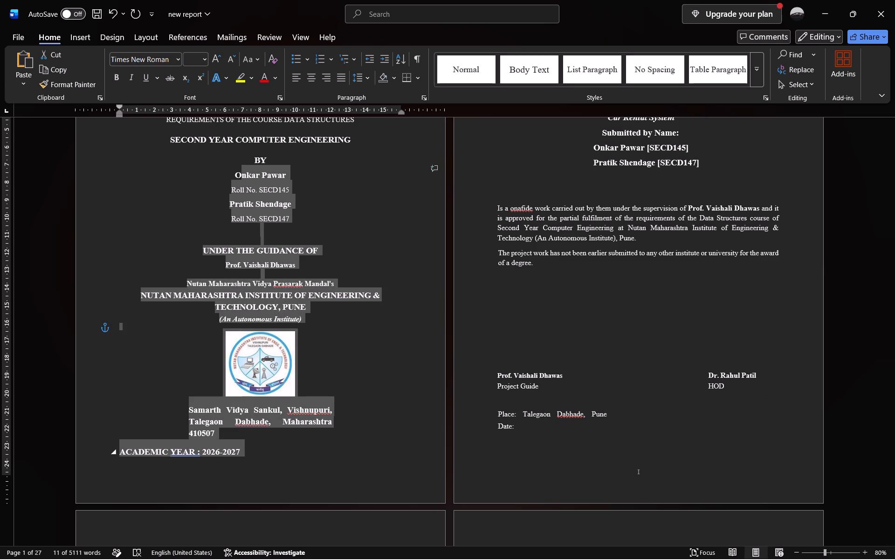
key(shift+Up)
key(shift+Up)
key(shift+Up)
key(shift+Up)
key(shift+Up)
key(shift+Up)
key(shift+Up)
key(shift+Up)
key(shift+Up)
key(shift+Up)
key(shift+Up)
key(shift+Up)
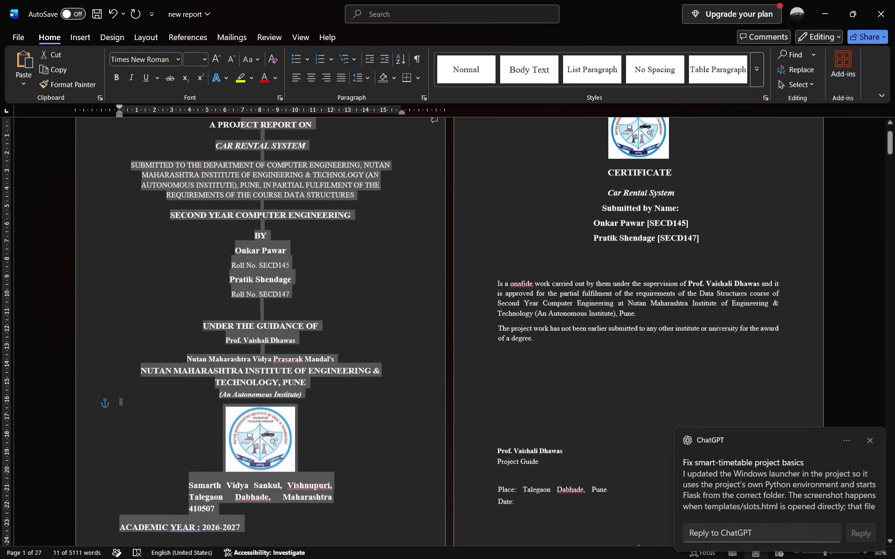
key(shift+Up)
key(shift+Up)
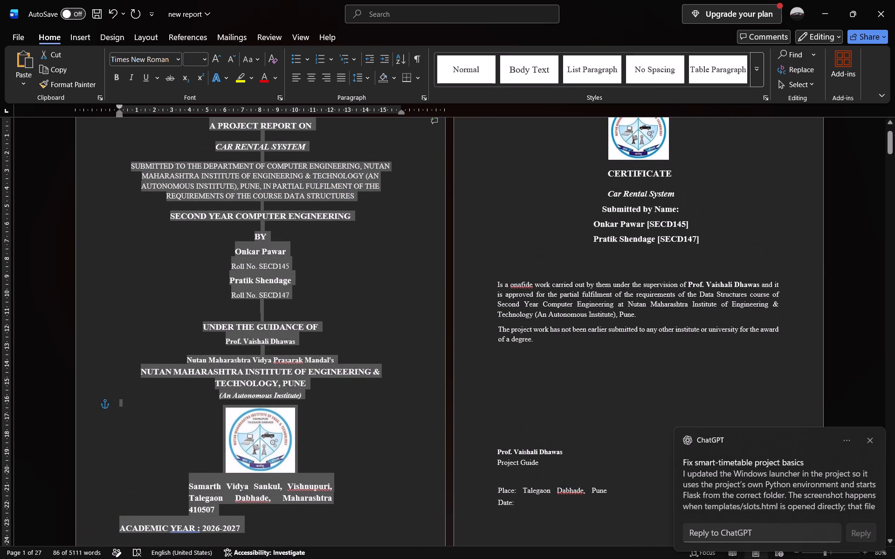
key(shift+Up)
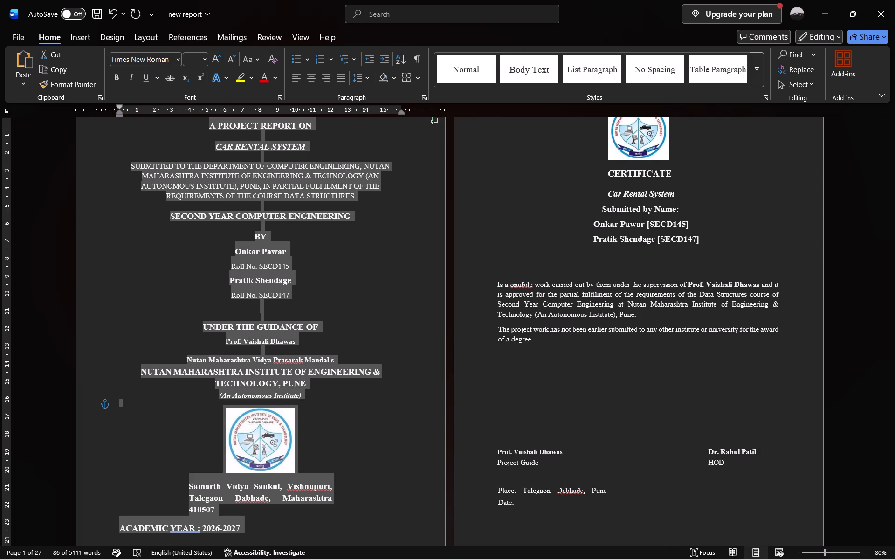
click(315, 79)
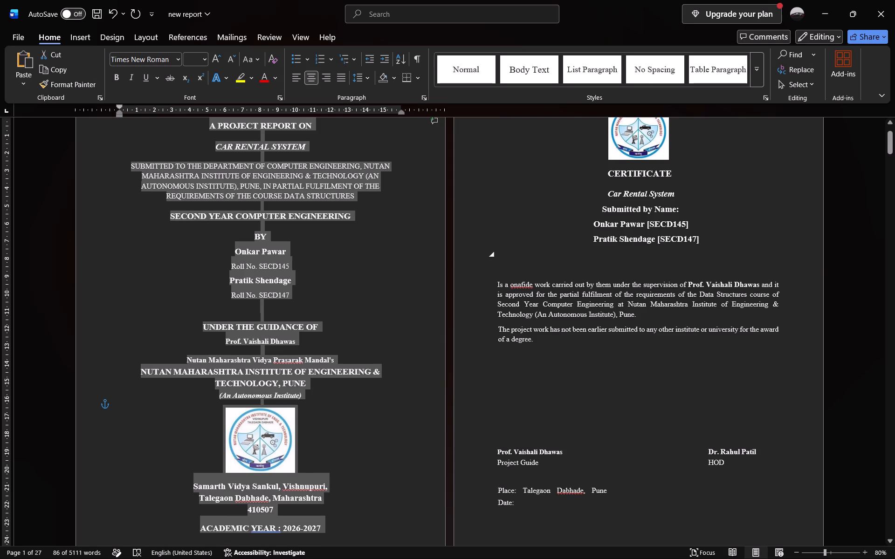
Try center alignment on the certificate page's logo, heading and submitted-by lines, and set the block back to left alignment.
click(626, 333)
click(581, 358)
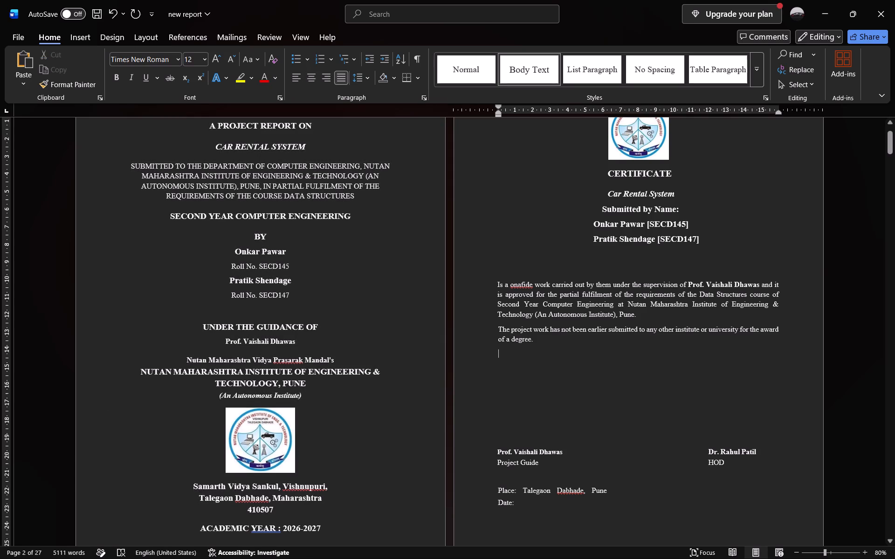
click(737, 243)
scroll(737, 243, up, 2)
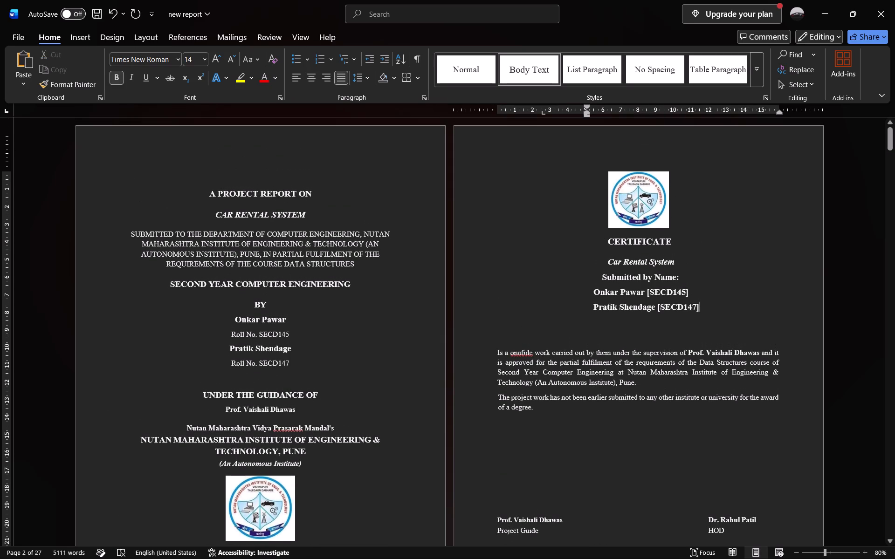
shift+click(578, 211)
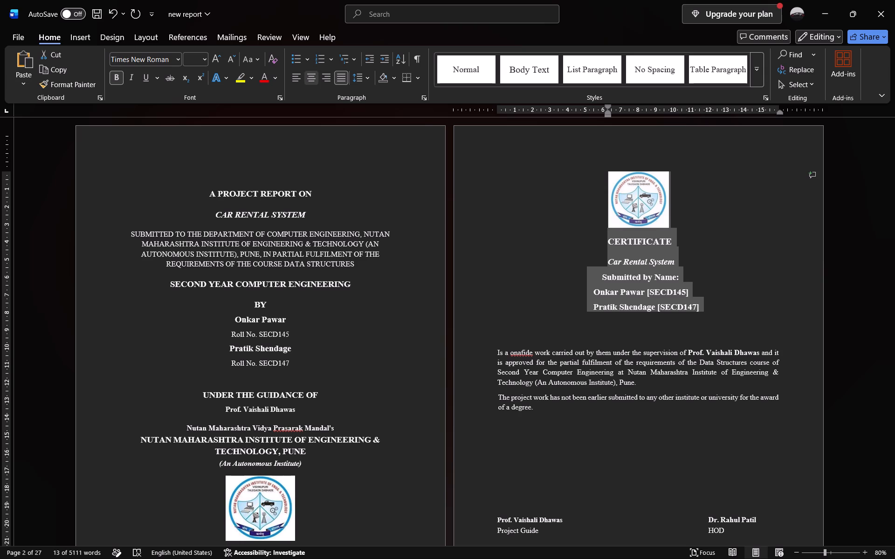
click(316, 80)
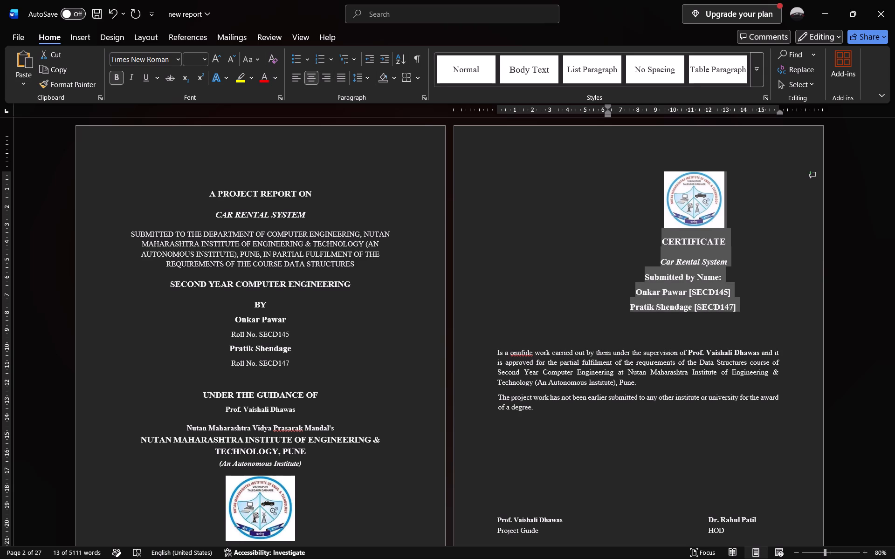
click(312, 81)
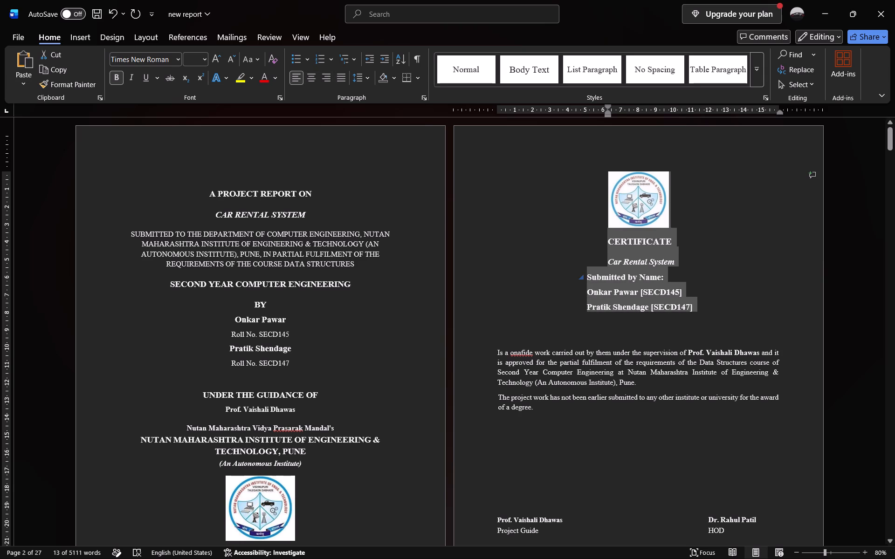
click(313, 79)
click(313, 79)
click(708, 225)
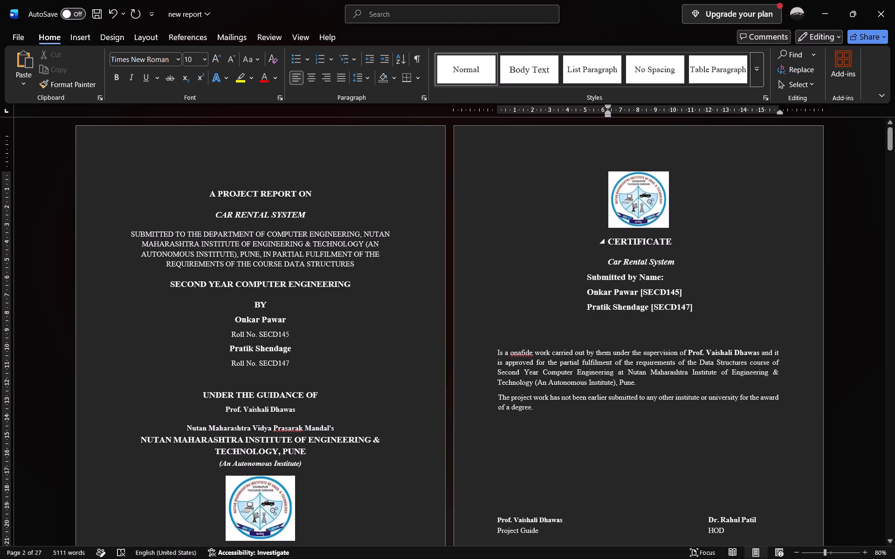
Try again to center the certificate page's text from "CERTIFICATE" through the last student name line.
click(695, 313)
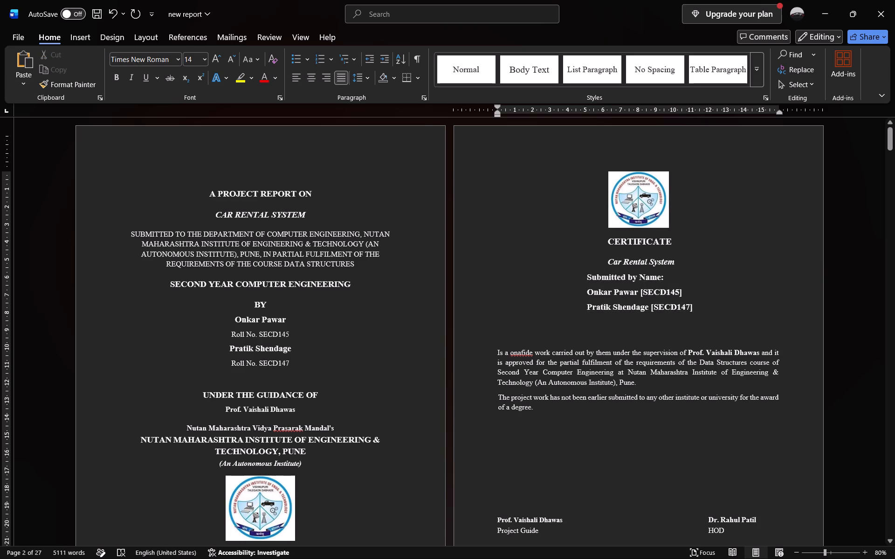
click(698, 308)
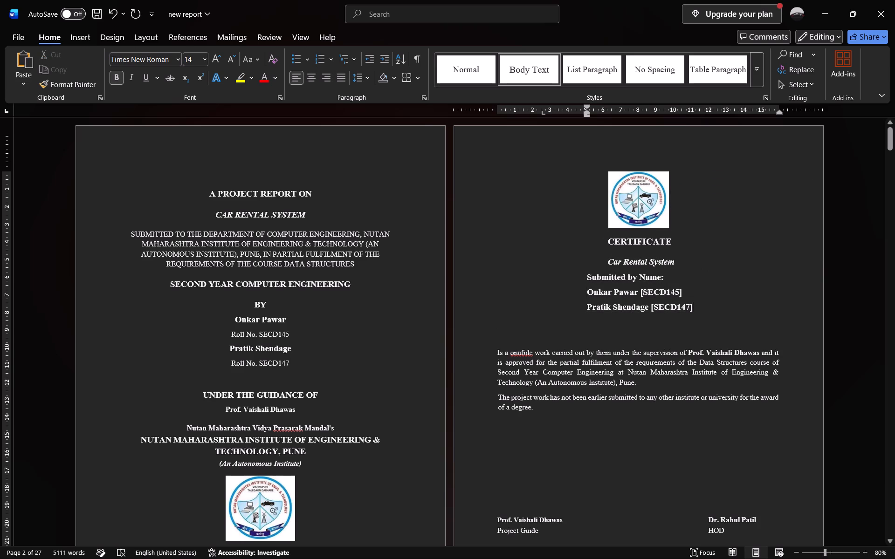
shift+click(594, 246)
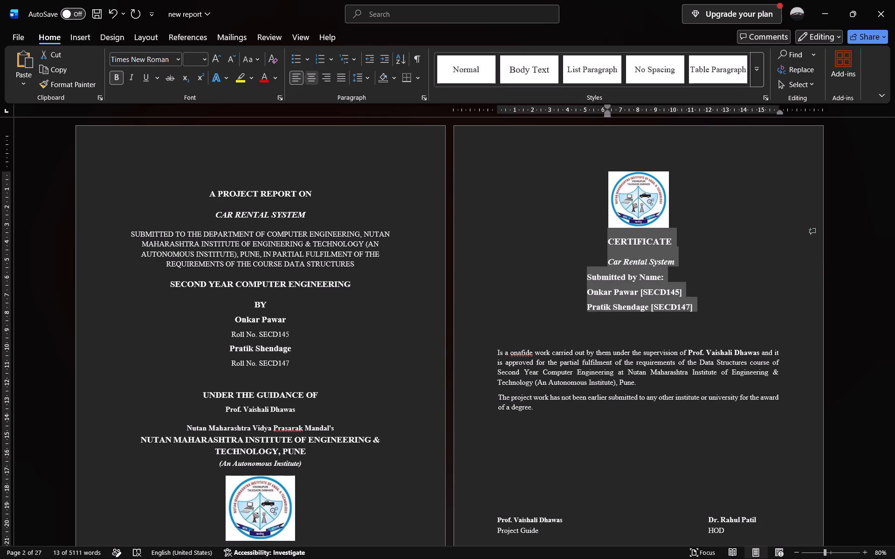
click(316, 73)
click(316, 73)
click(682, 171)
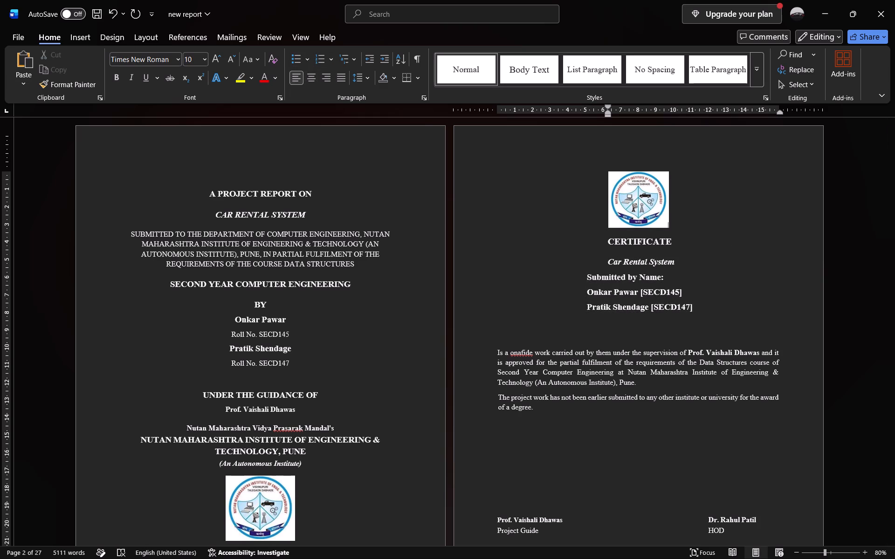
Clear the left indents of the certificate page's block from the logo through the last student name line and center it.
drag(606, 116, 498, 124)
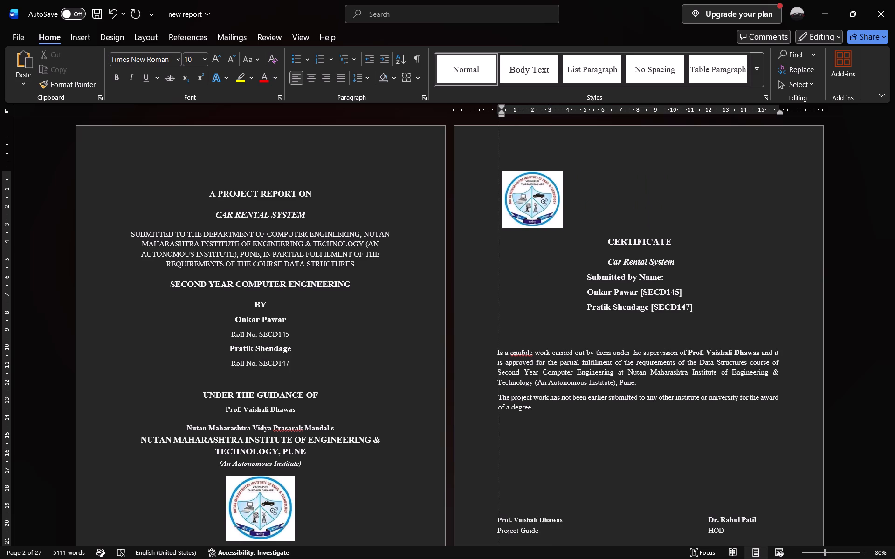
drag(498, 124, 494, 124)
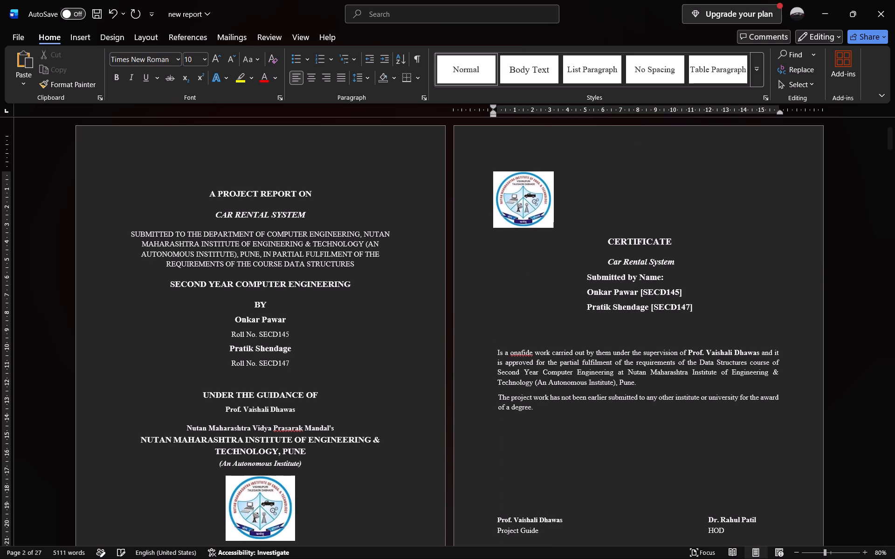
click(687, 166)
click(714, 306)
shift+click(483, 211)
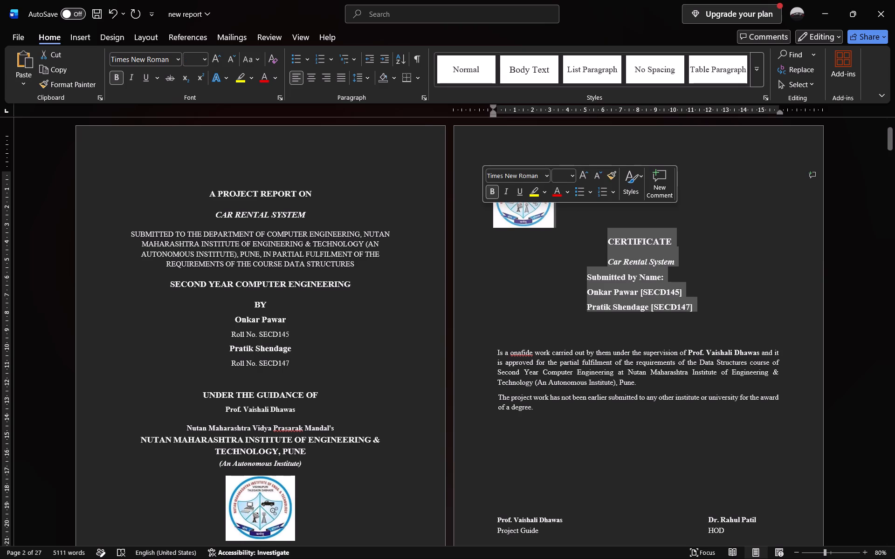
click(493, 115)
click(493, 115)
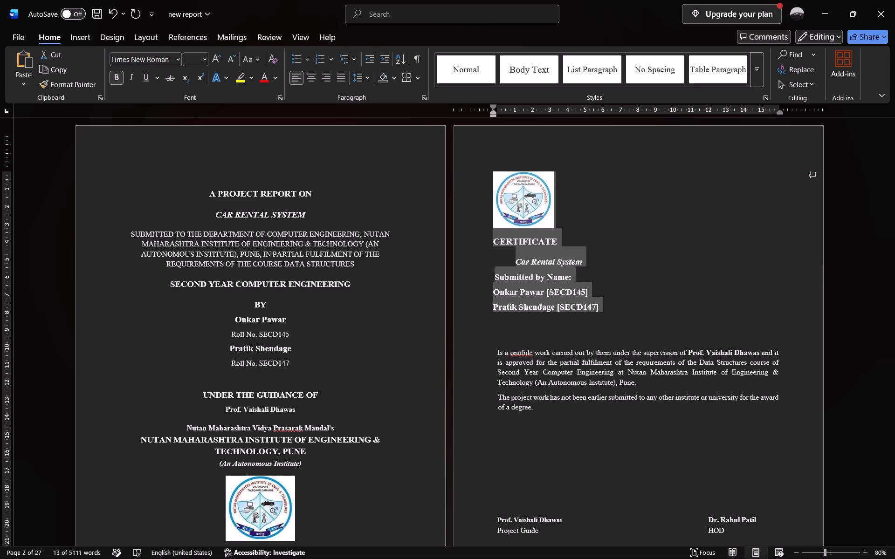
click(780, 112)
click(315, 76)
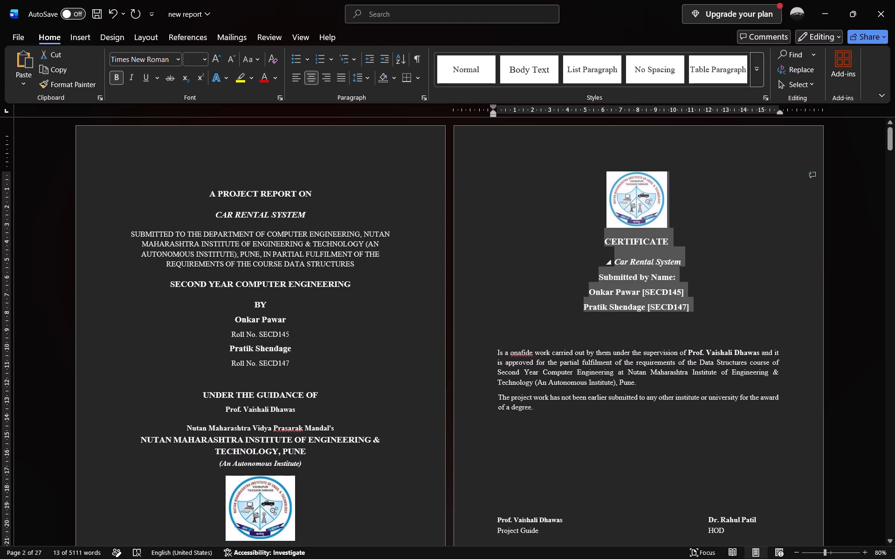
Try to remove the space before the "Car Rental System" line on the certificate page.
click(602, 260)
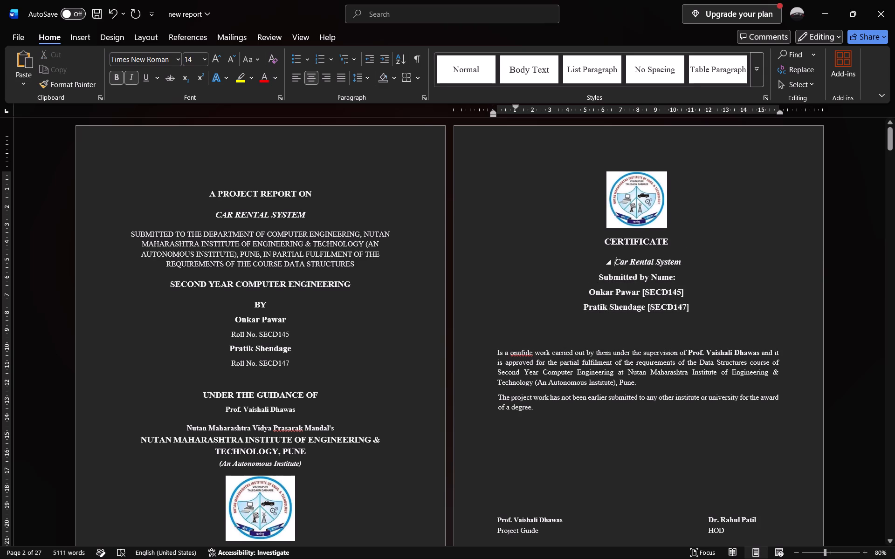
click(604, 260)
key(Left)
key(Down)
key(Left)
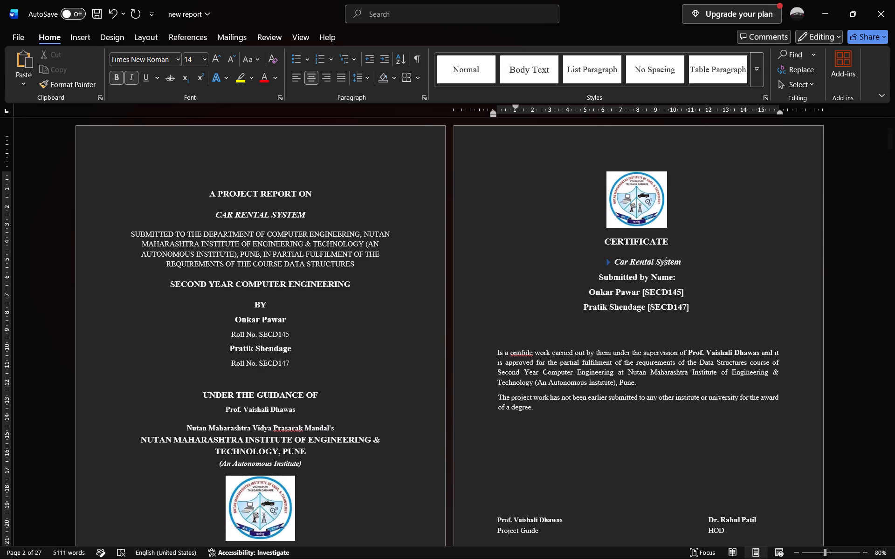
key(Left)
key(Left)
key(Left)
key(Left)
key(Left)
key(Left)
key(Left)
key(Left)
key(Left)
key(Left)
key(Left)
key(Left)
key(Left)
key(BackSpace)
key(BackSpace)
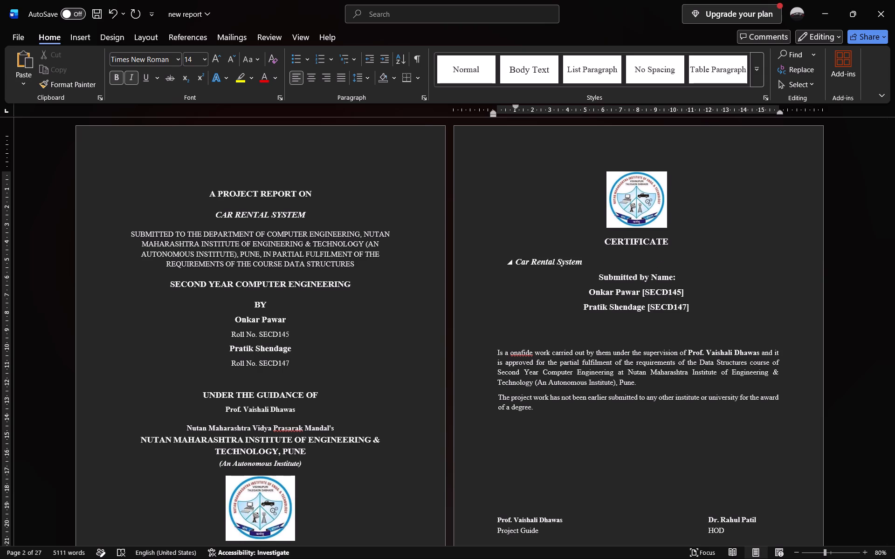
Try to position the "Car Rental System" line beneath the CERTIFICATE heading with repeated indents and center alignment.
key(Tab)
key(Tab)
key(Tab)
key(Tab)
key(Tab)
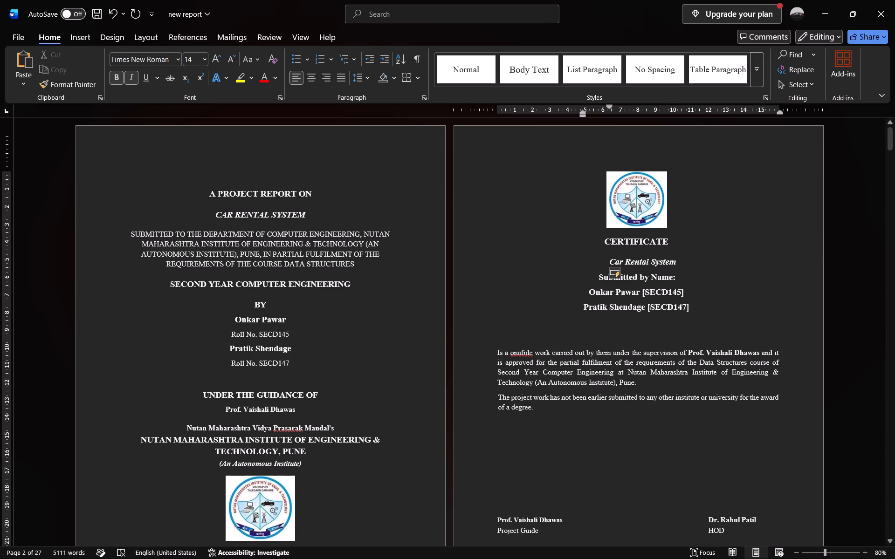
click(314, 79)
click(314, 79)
Reset the left and first-line indents of the certificate page's "Car Rental System" line to the margin and center it.
drag(583, 115, 488, 123)
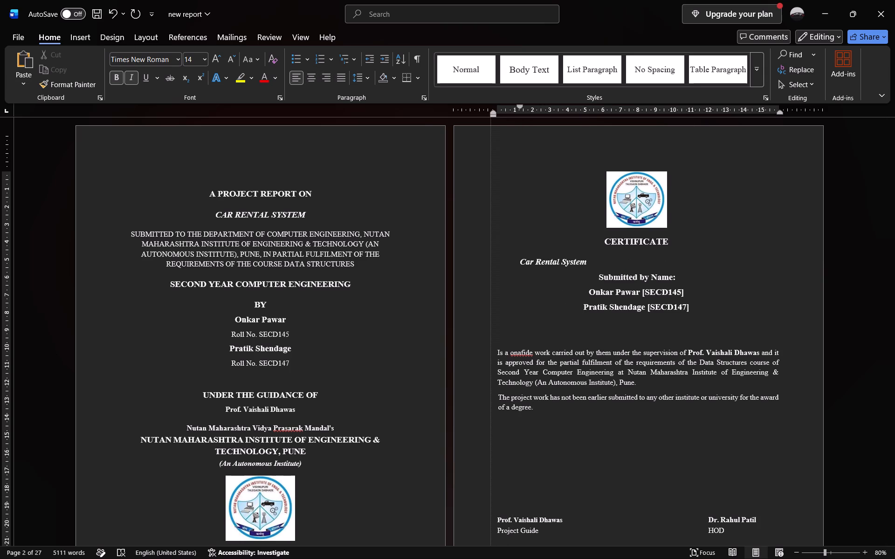
drag(488, 123, 498, 123)
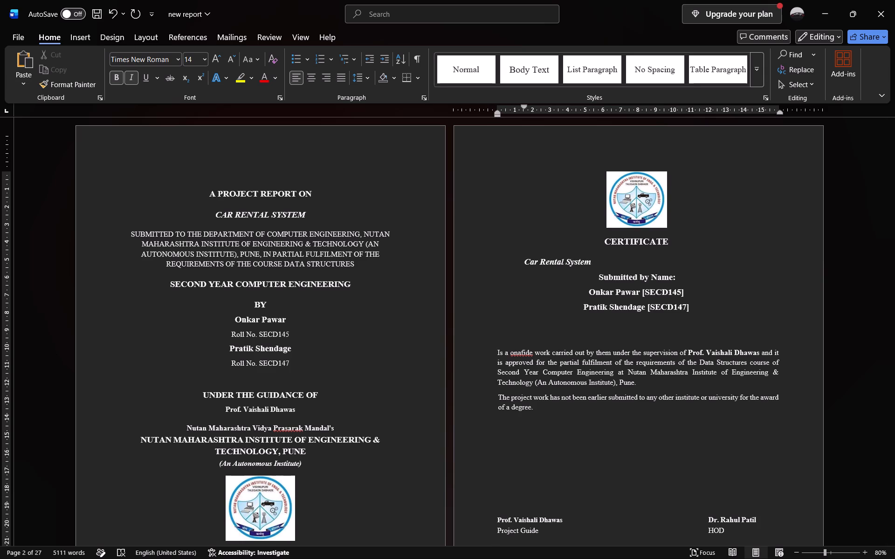
drag(525, 106, 497, 111)
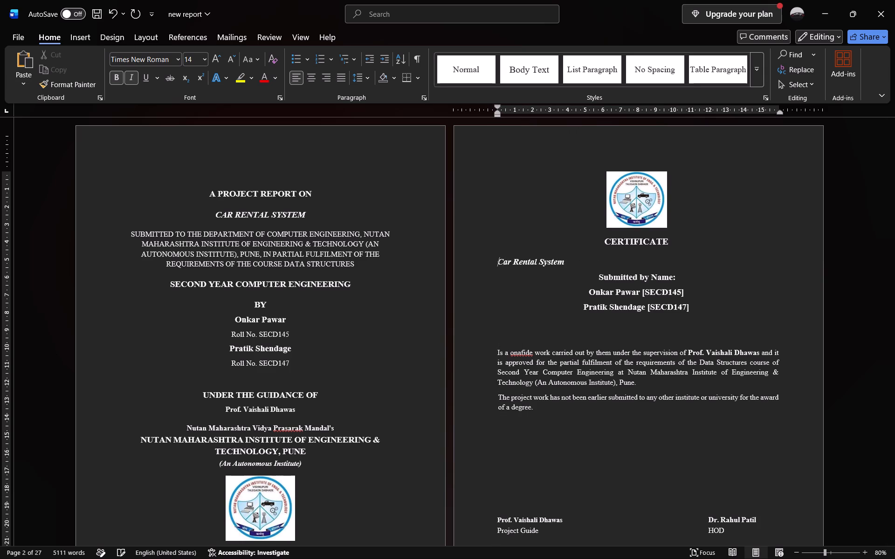
click(312, 80)
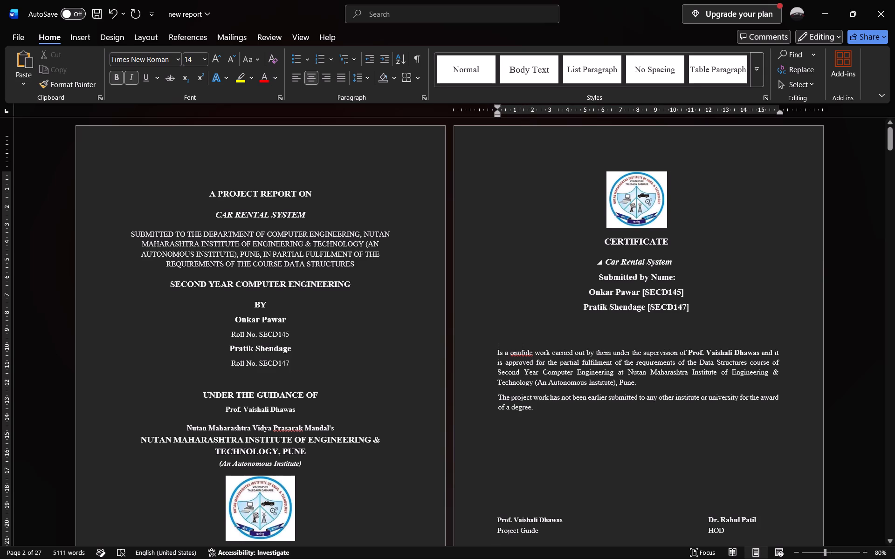
Bring the first-line indent of "Submitted by Name:" level with its left indent and check the student name lines and logo.
click(598, 275)
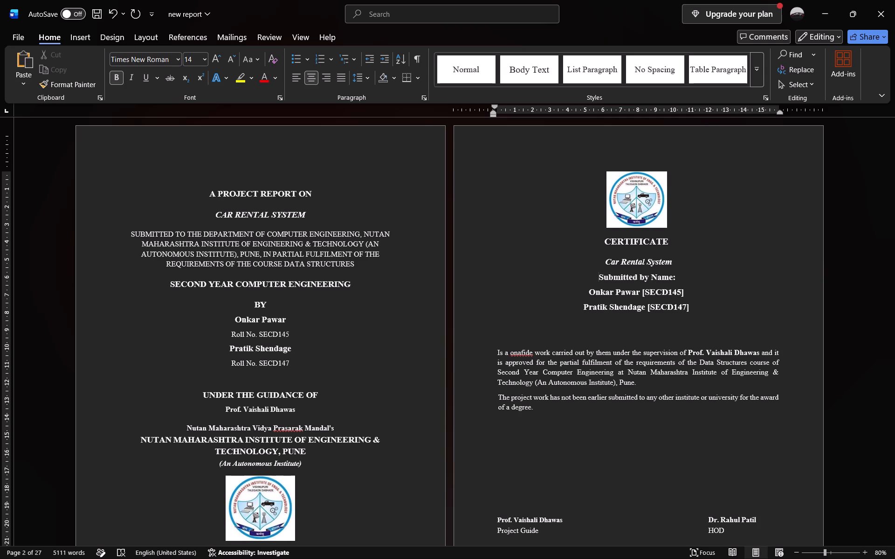
click(494, 106)
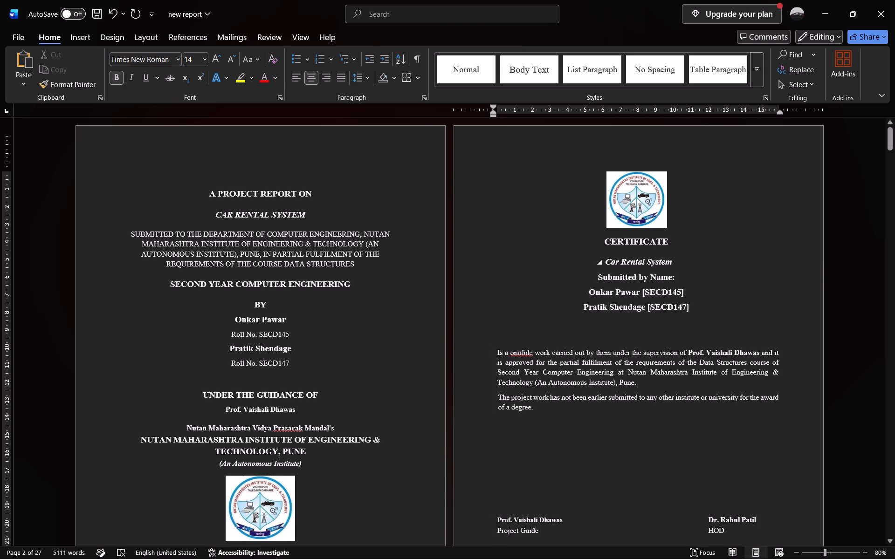
click(603, 294)
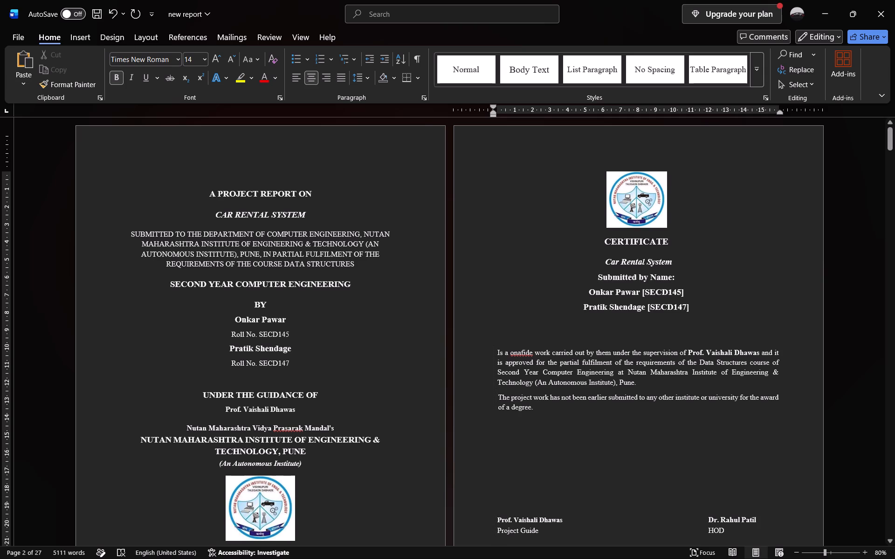
click(597, 310)
scroll(597, 310, down, 1)
click(631, 216)
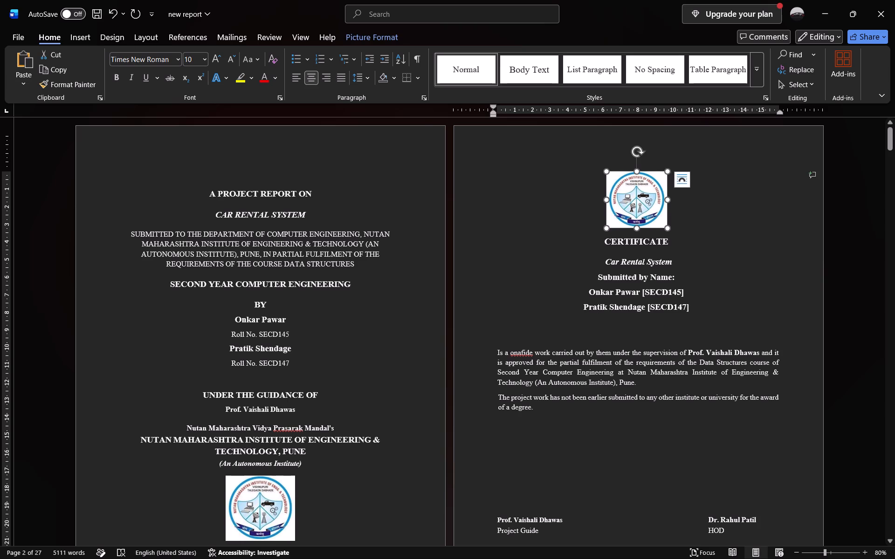
click(701, 246)
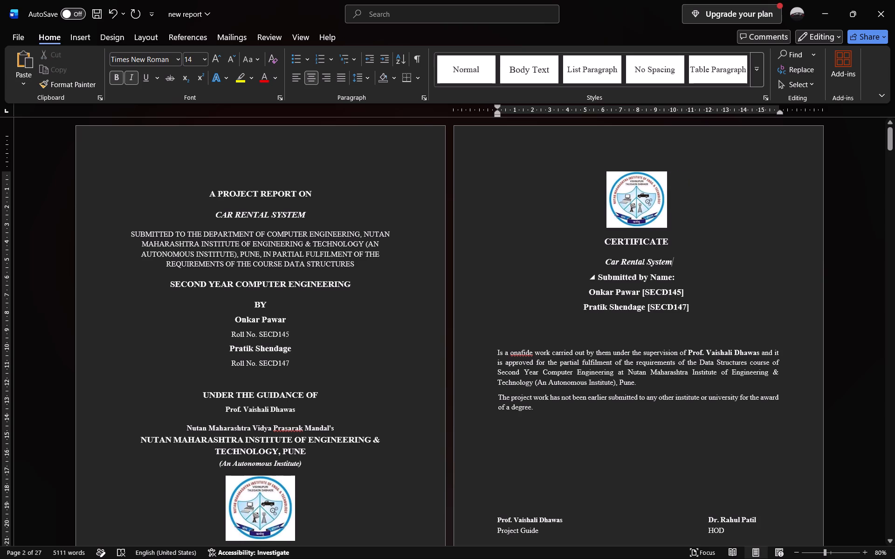
Look through the layout of the pages from the certificate through the acknowledgement, abstract and contents list.
scroll(754, 279, down, 1)
click(754, 279)
scroll(754, 279, down, 4)
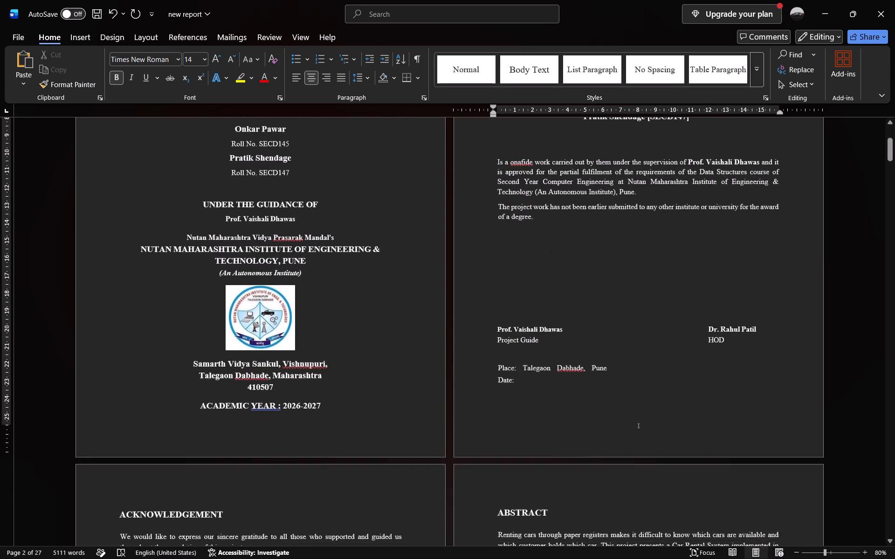
scroll(754, 279, down, 6)
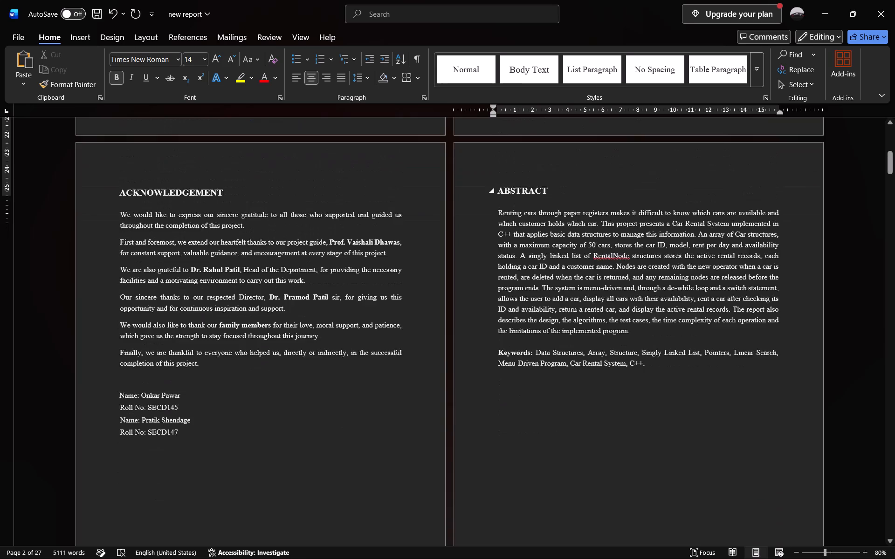
scroll(754, 279, down, 4)
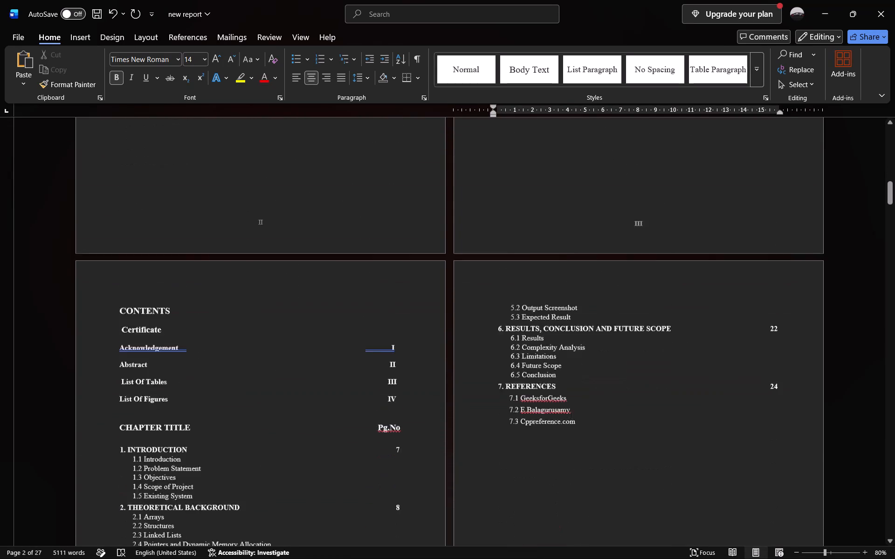
scroll(754, 279, down, 5)
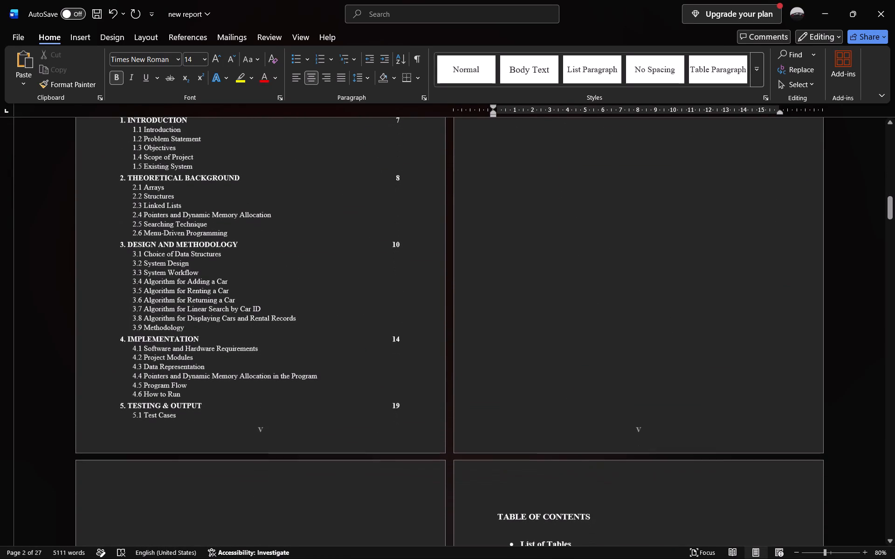
Delete the Roman page number from the Section 4 footer on the contents pages and return to the body text.
click(280, 439)
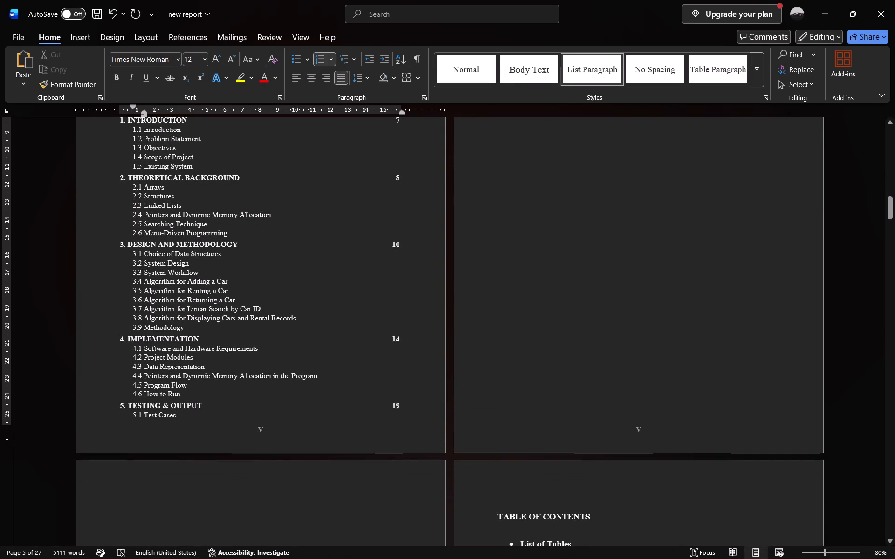
triple_click(267, 434)
click(267, 434)
key(Left)
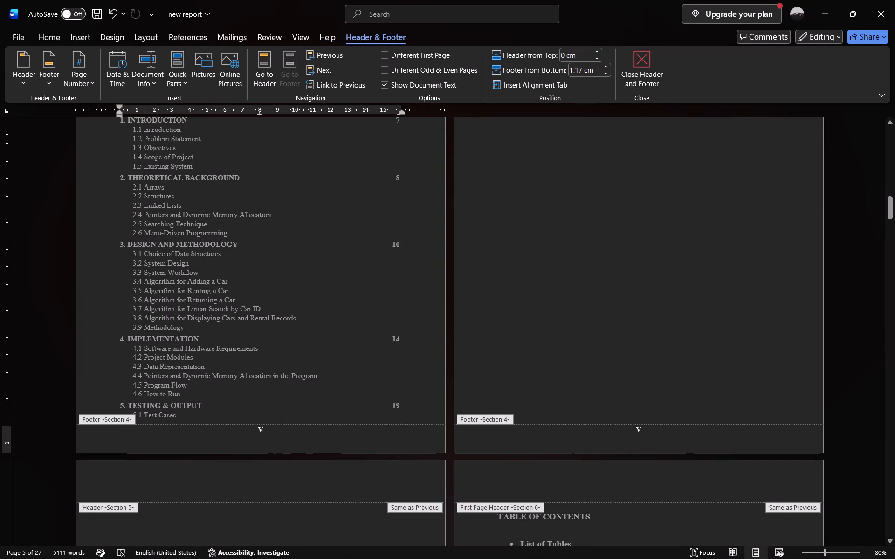
text(dd)
key(BackSpace)
key(BackSpace)
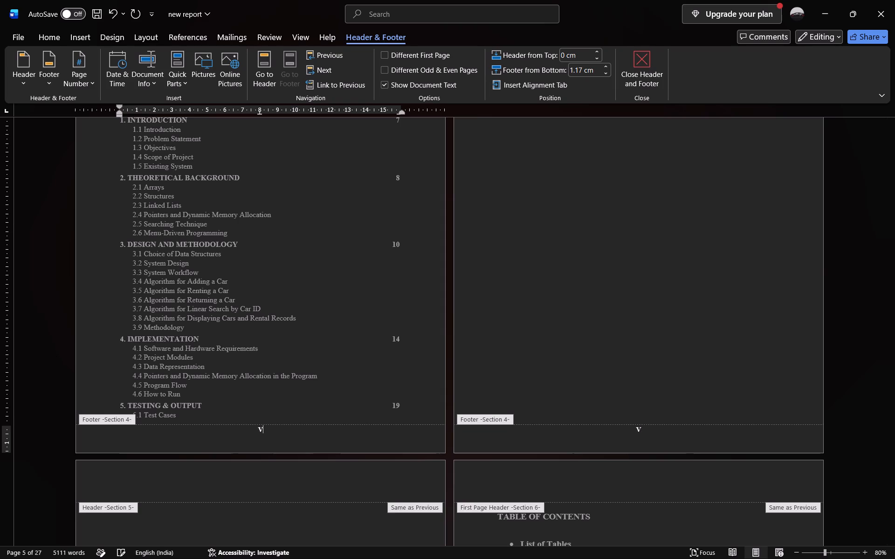
key(BackSpace)
click(190, 412)
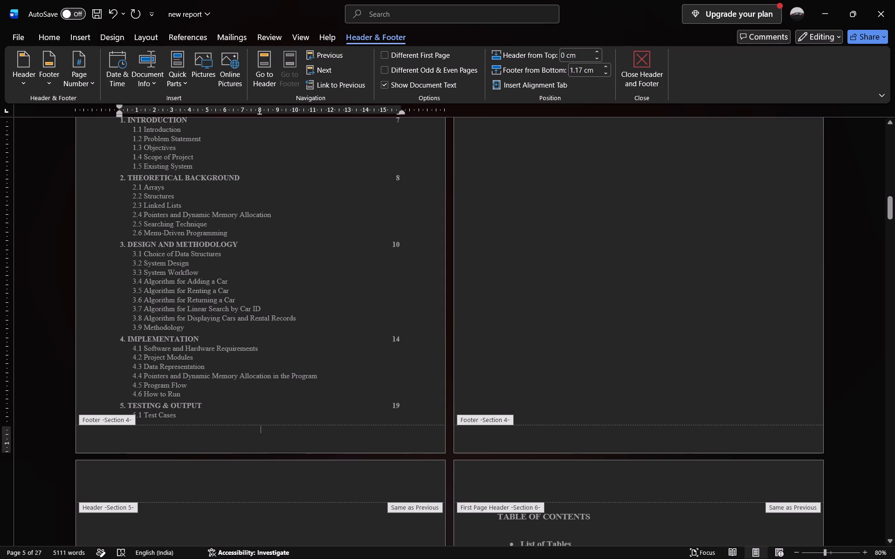
double_click(190, 412)
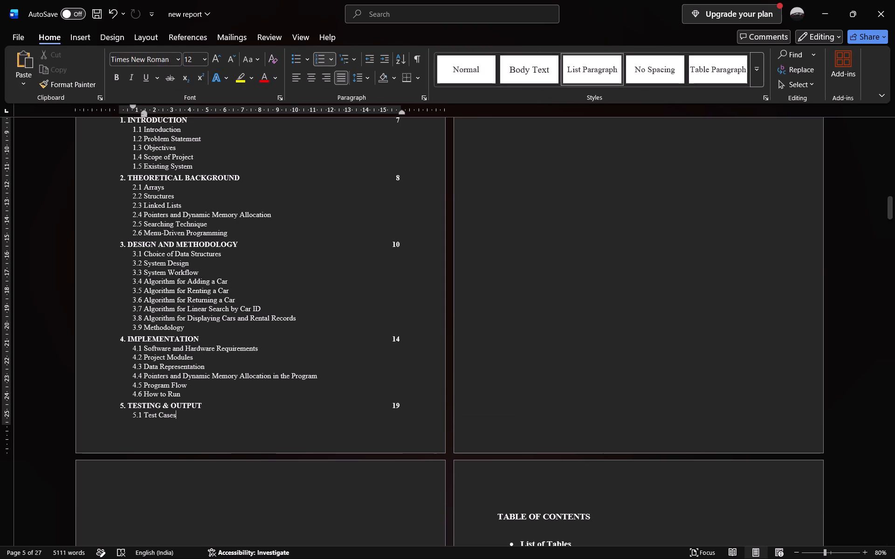
Insert a page break after "5.1 Test Cases" in the contents list.
click(82, 39)
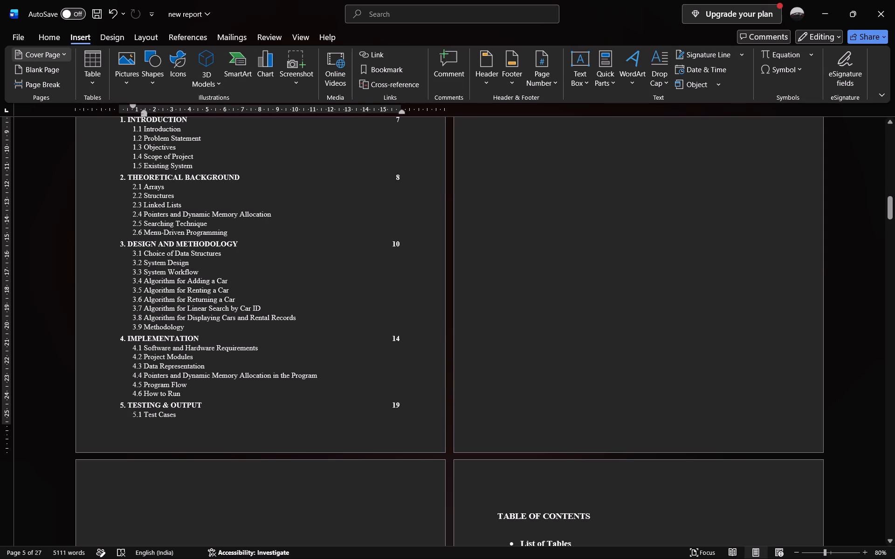
click(41, 90)
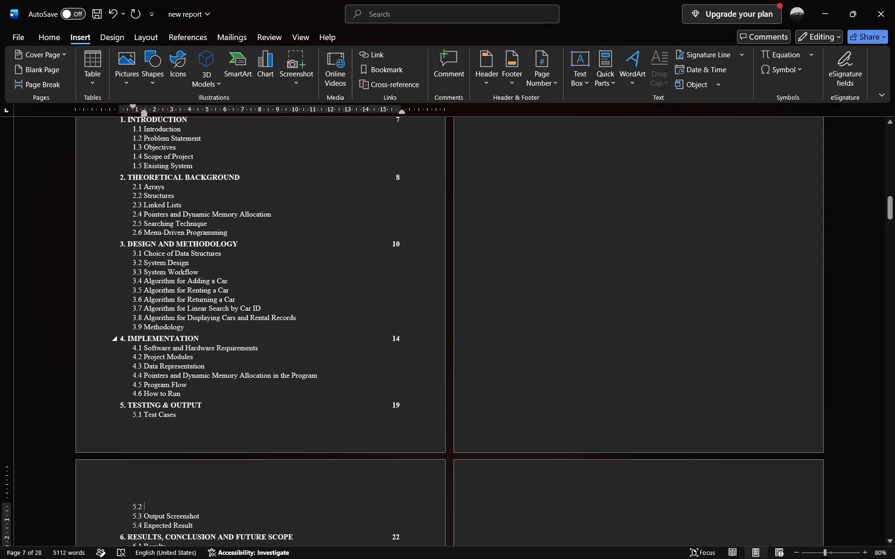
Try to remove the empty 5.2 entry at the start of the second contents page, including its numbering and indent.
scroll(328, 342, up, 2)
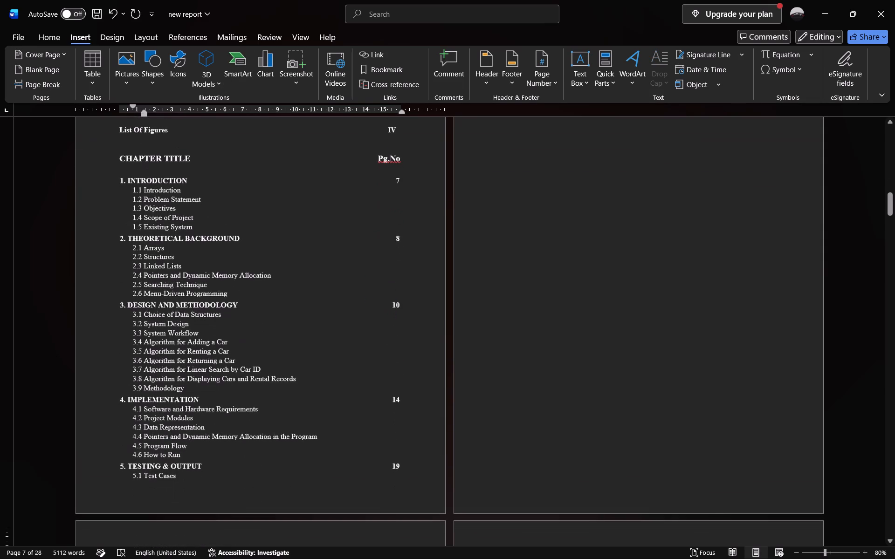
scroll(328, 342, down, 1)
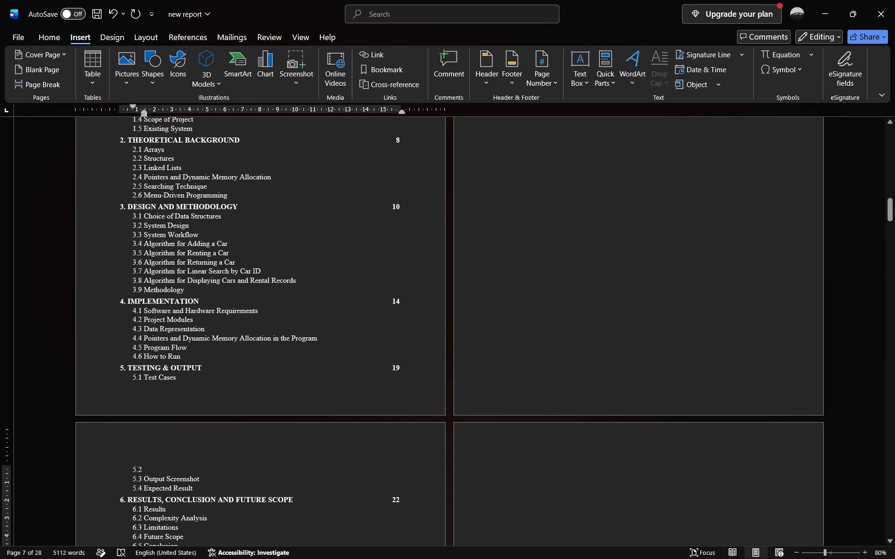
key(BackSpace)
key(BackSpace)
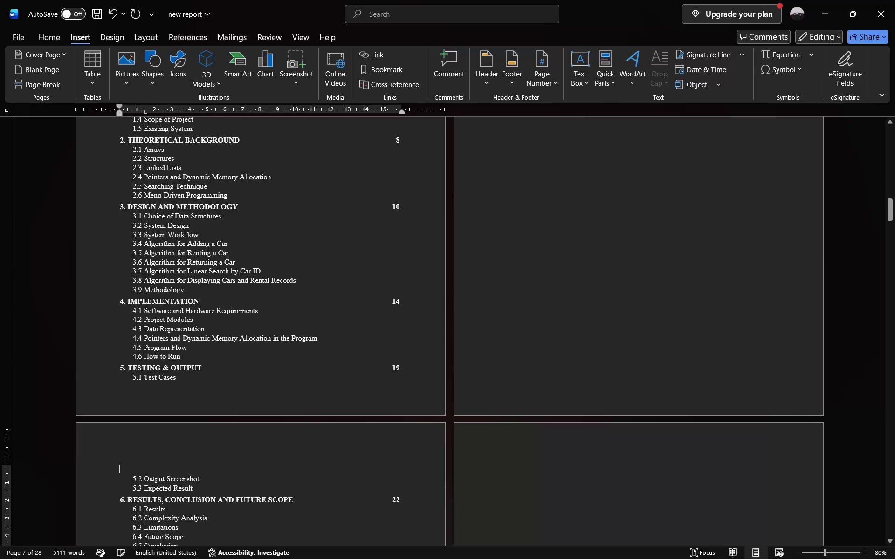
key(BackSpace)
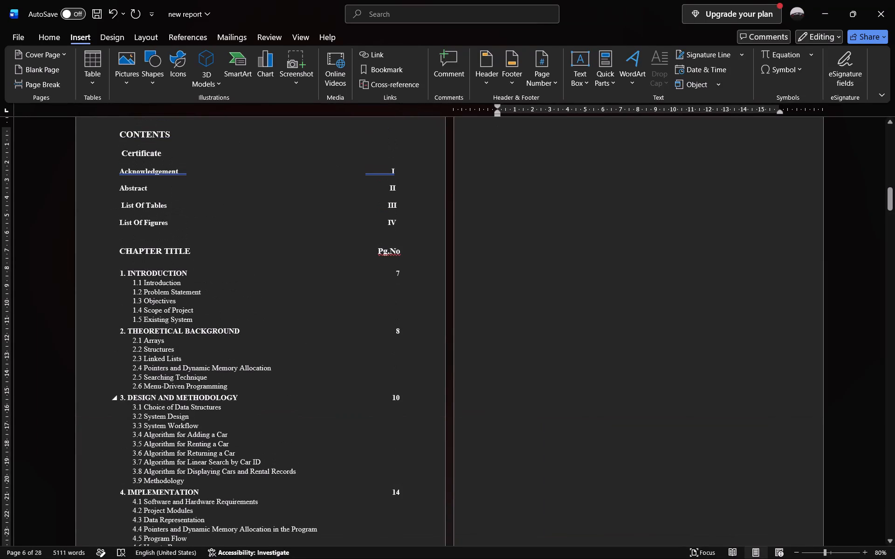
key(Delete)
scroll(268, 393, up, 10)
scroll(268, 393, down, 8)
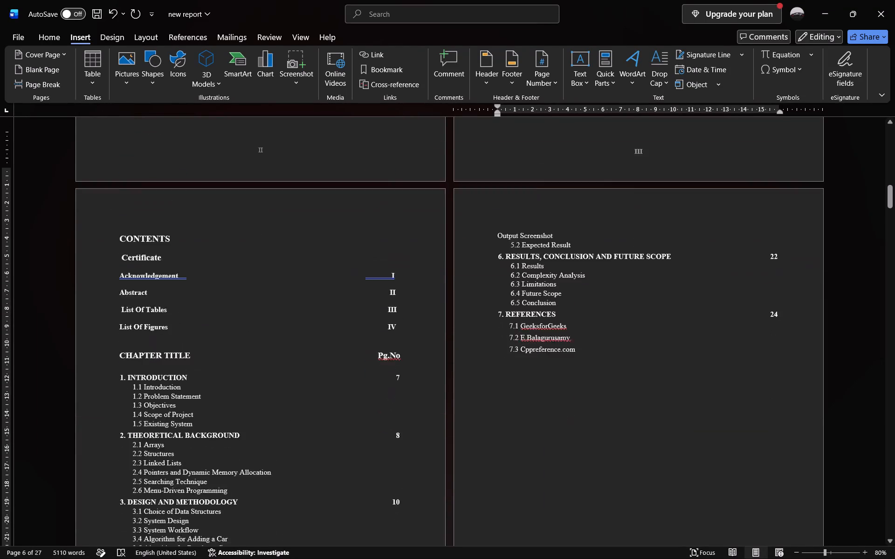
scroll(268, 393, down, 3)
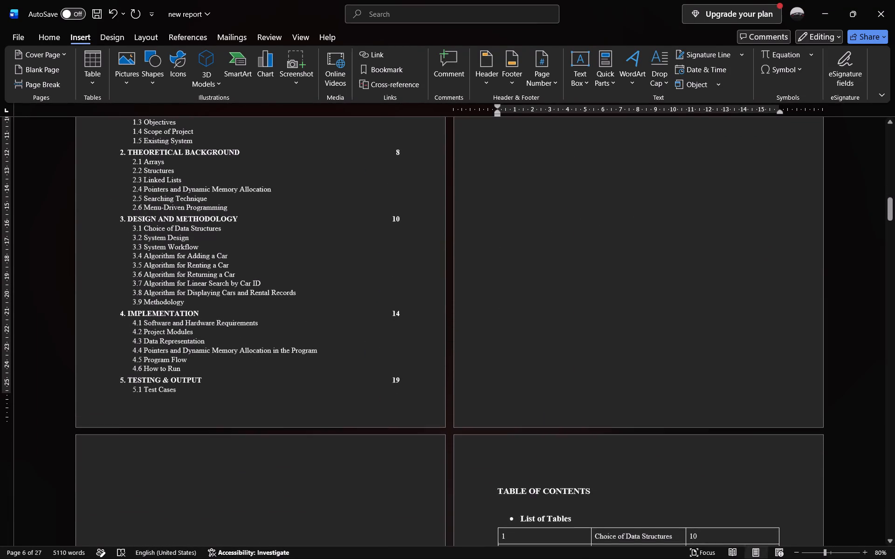
Undo the deletions around the empty 5.2 entry and the page break inserted after "5.1 Test Cases".
key(ctrl+z)
scroll(268, 393, up, 1)
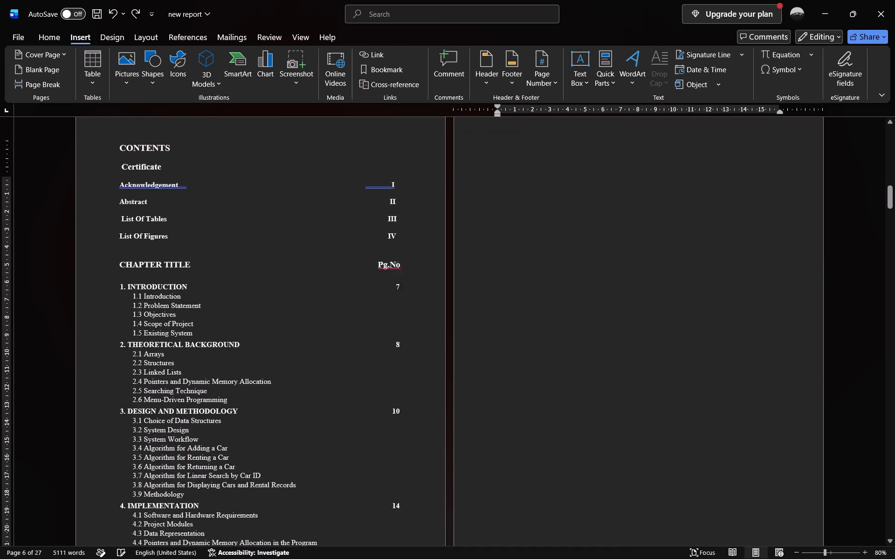
scroll(268, 393, up, 1)
key(ctrl+z)
key(ctrl+z)
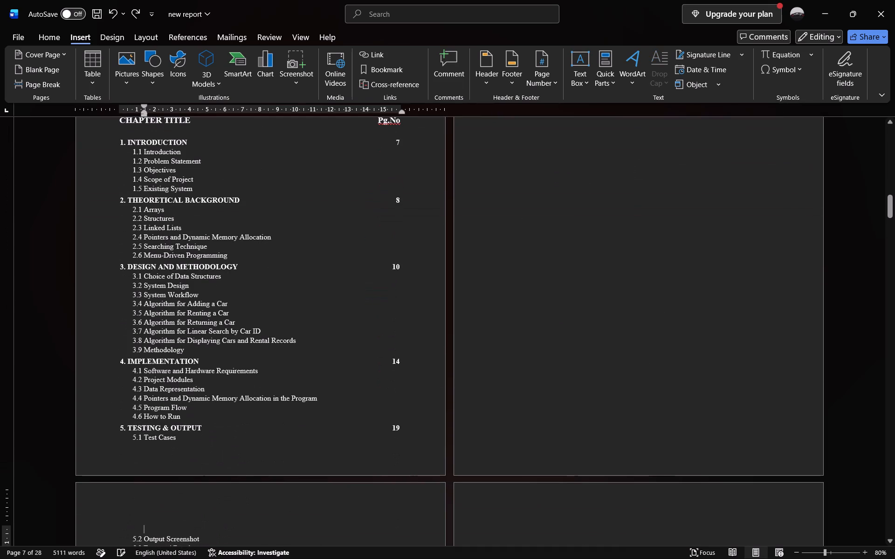
key(ctrl+z)
key(ctrl+z)
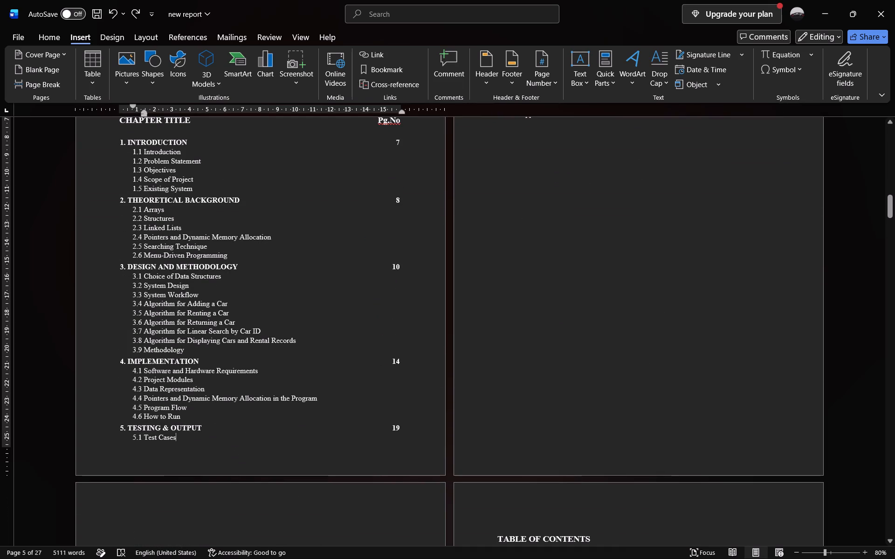
Insert a section break after "5.1 Test Cases" in the contents list.
scroll(268, 393, up, 4)
scroll(268, 393, right, 1)
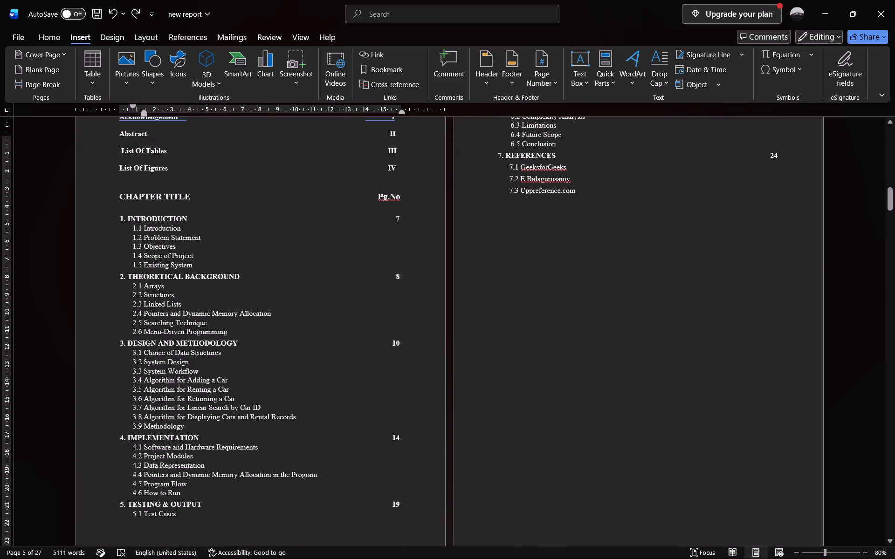
scroll(268, 393, right, 1)
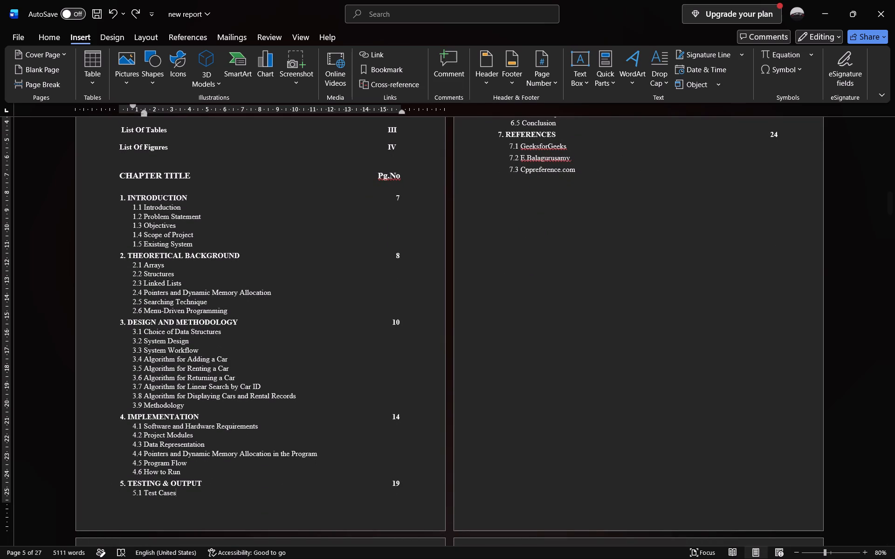
key(space)
click(144, 40)
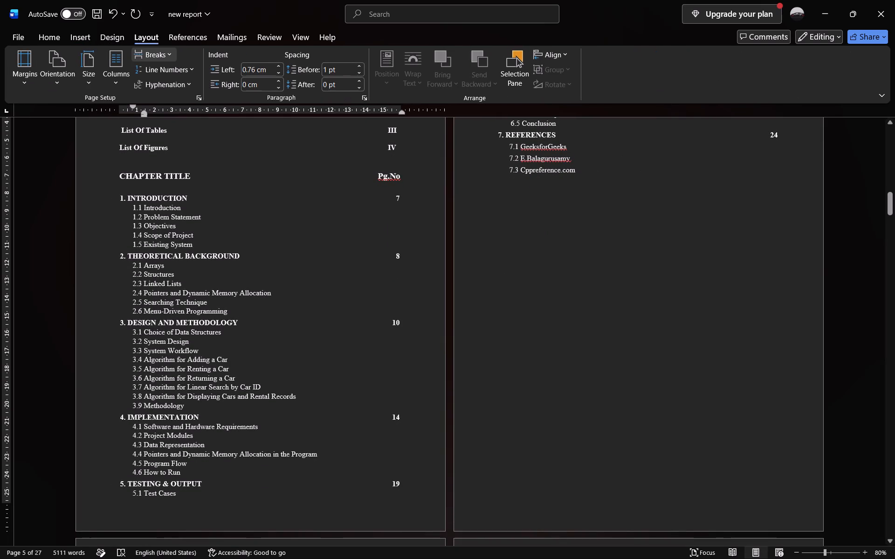
click(166, 54)
click(229, 228)
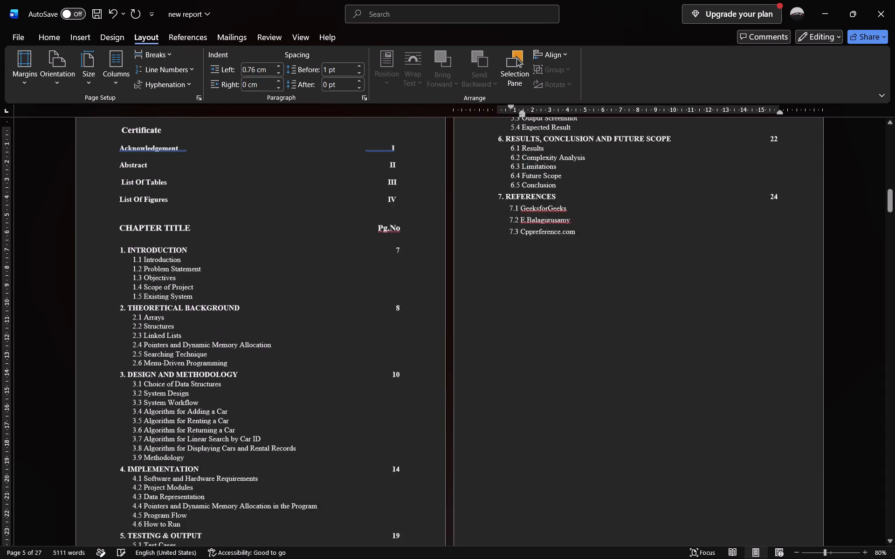
Clear the empty 5.2 entry at the start of the second contents page.
scroll(492, 228, up, 1)
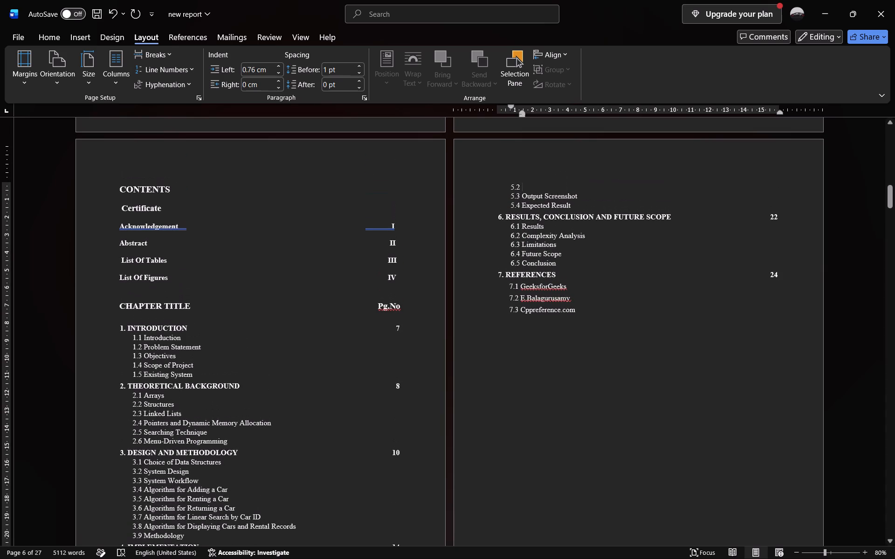
key(BackSpace)
key(BackSpace)
key(BackSpace)
key(BackSpace)
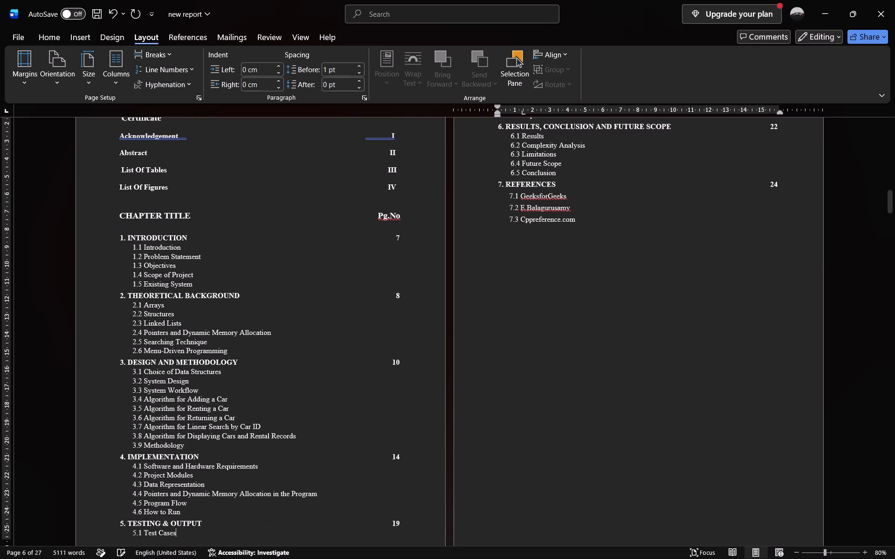
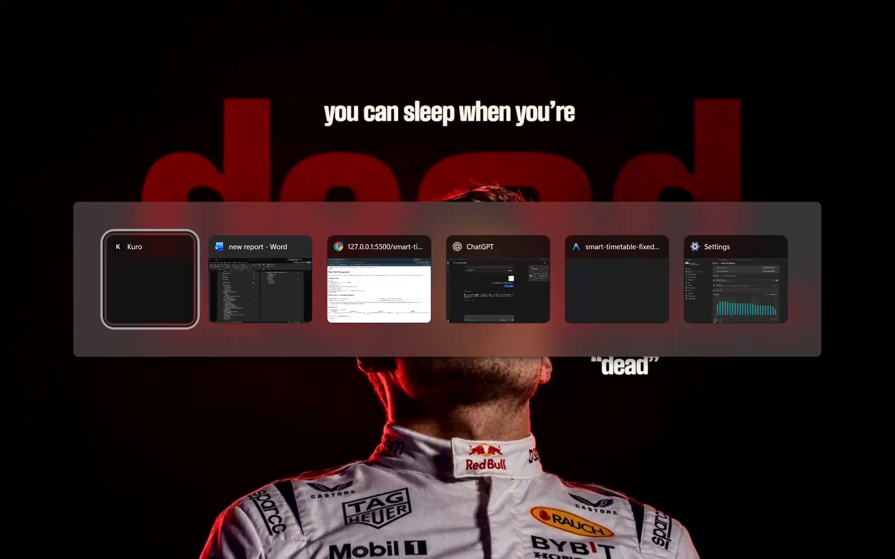
ctrl+drag(123, 285, 260, 293)
ctrl+click(260, 293)
key(alt+Tab)
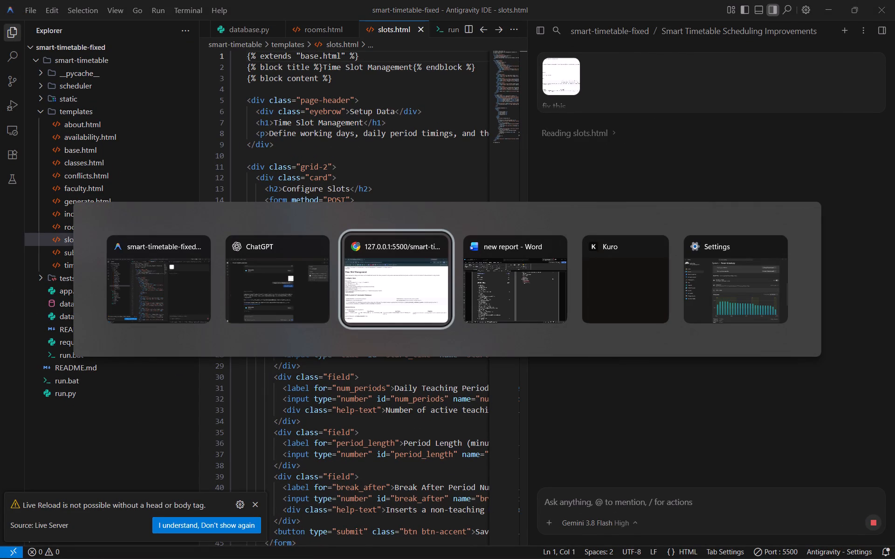
alt+click(490, 280)
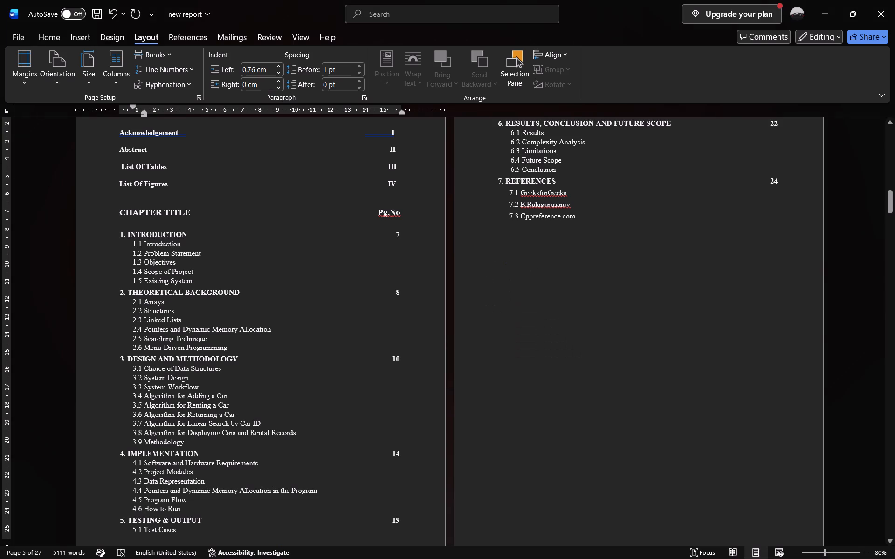
scroll(554, 368, down, 1)
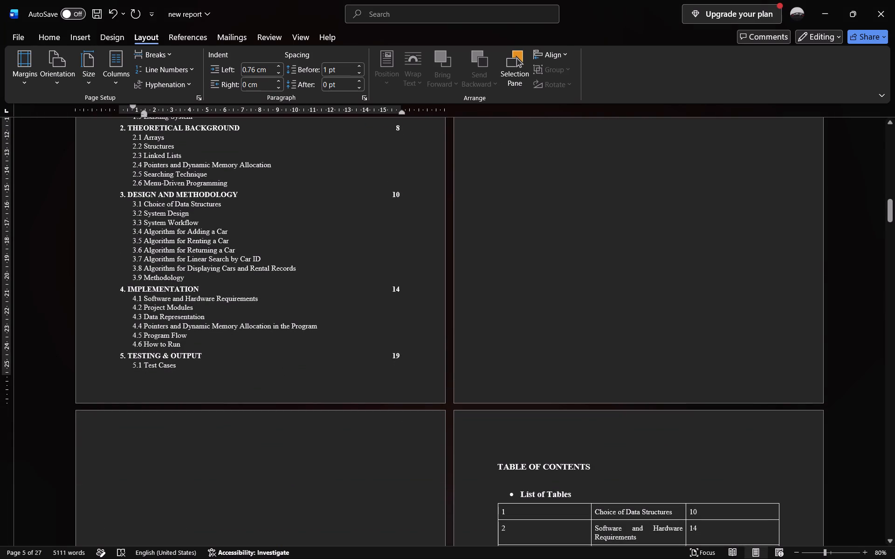
scroll(546, 321, down, 2)
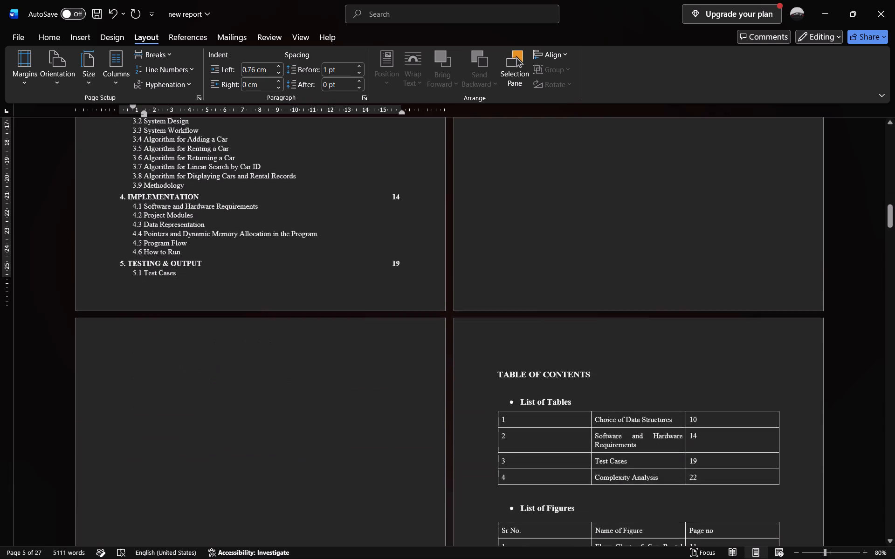
scroll(546, 321, down, 4)
scroll(546, 321, up, 3)
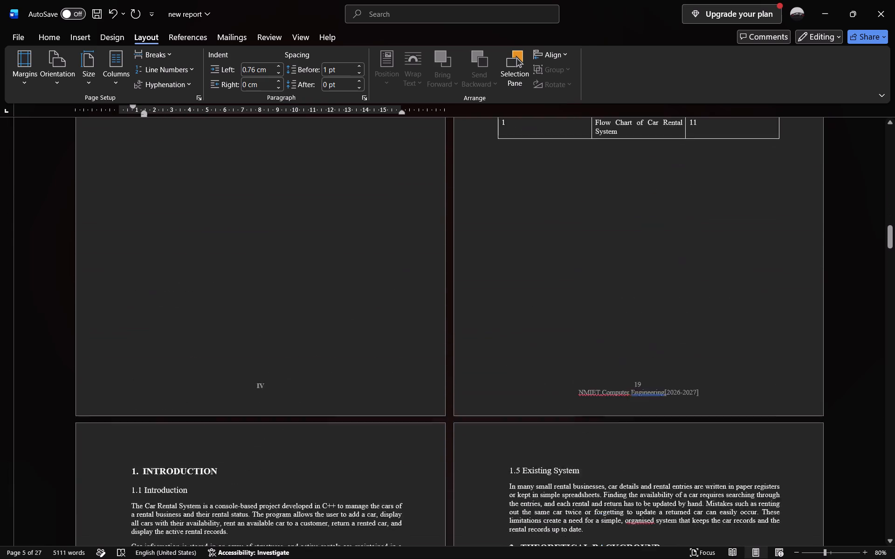
scroll(546, 321, up, 5)
scroll(546, 321, down, 1)
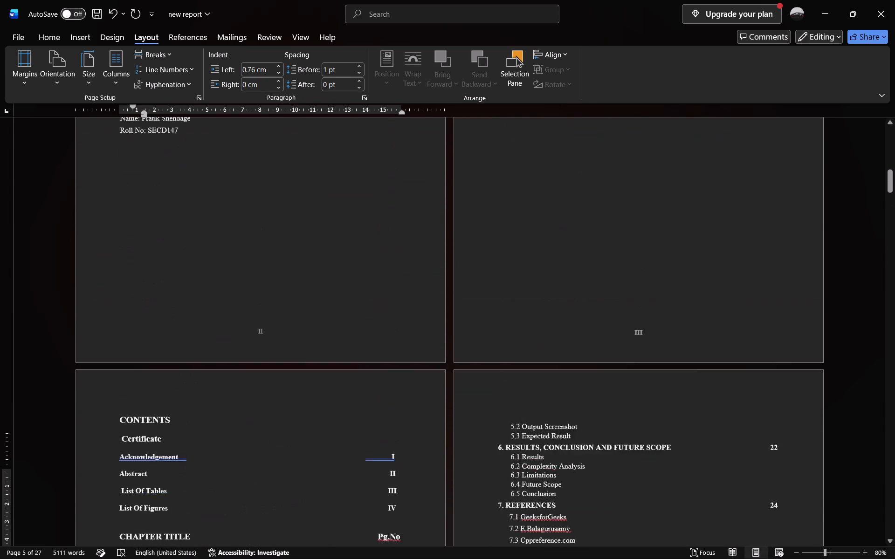
scroll(546, 321, down, 1)
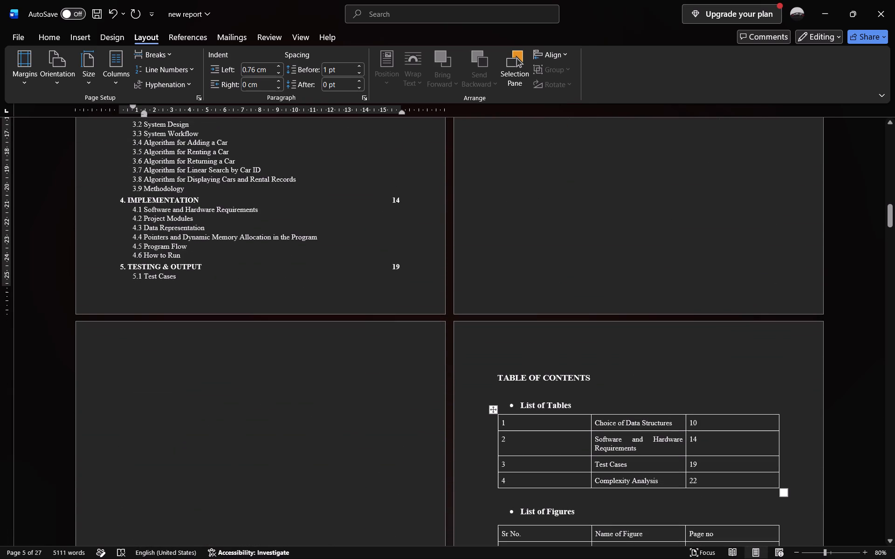
scroll(349, 296, up, 2)
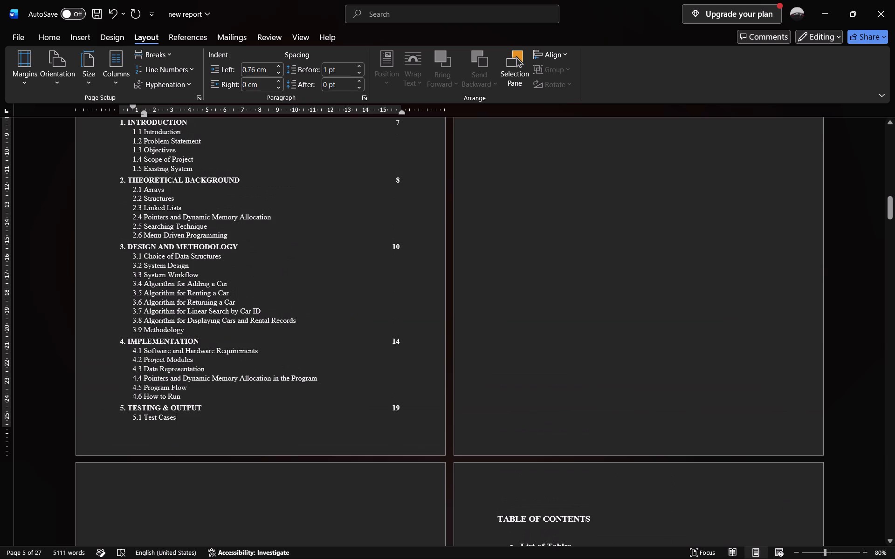
Show the paragraph and section break marks in the report.
key(ctrl+shift+8)
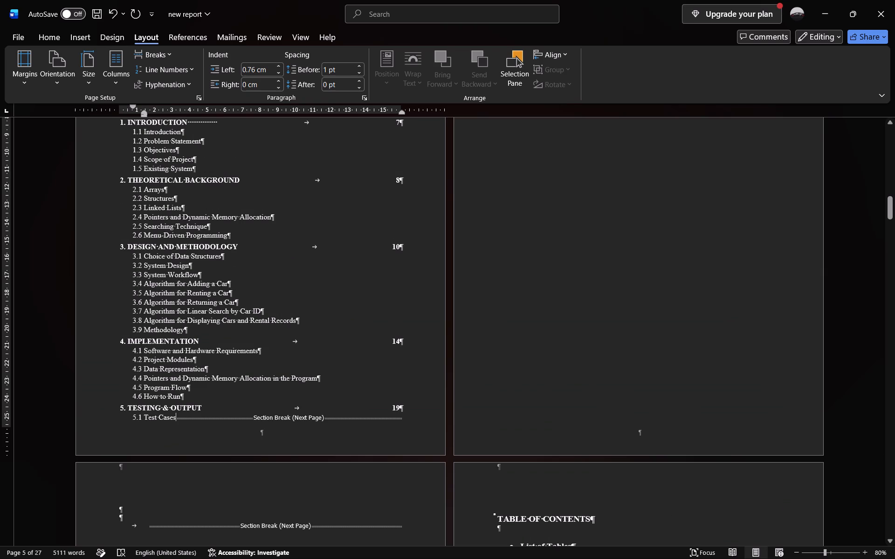
Enter IV as the page number in the footer of the first contents page.
scroll(289, 429, up, 5)
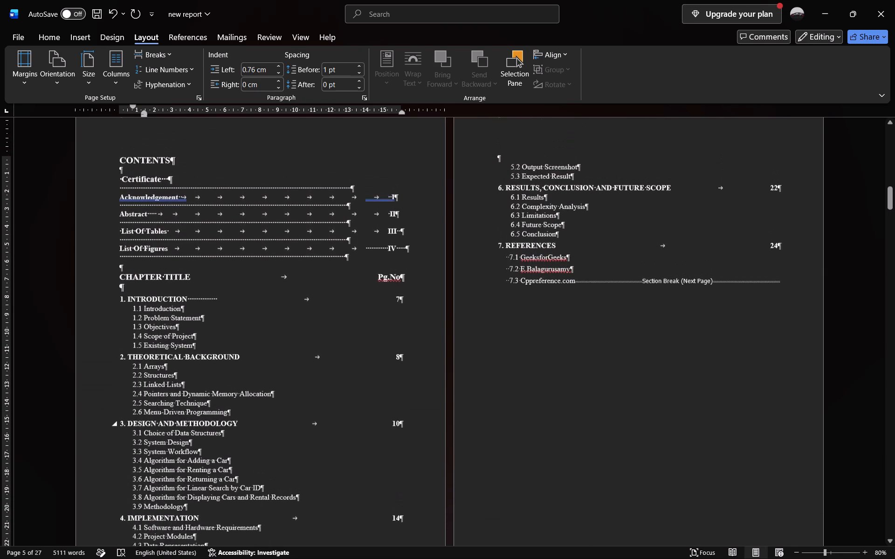
scroll(289, 429, down, 2)
triple_click(299, 337)
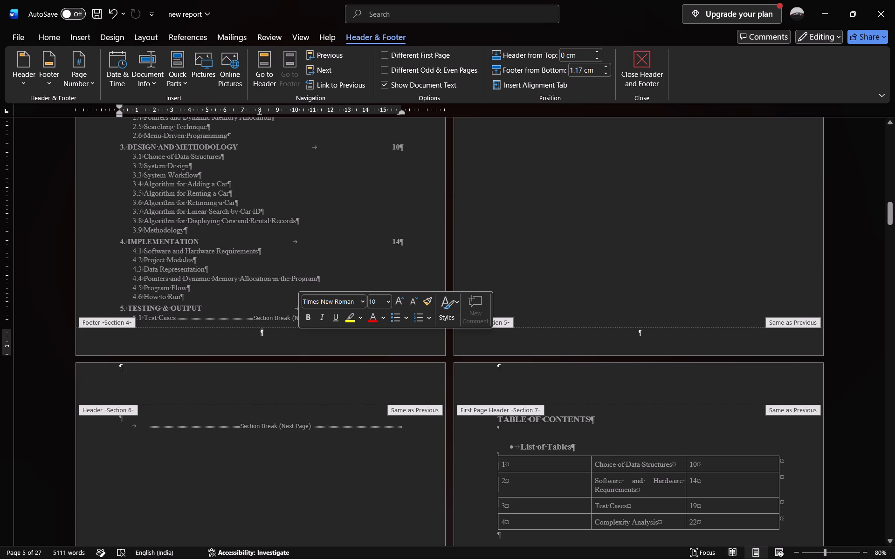
text(IV)
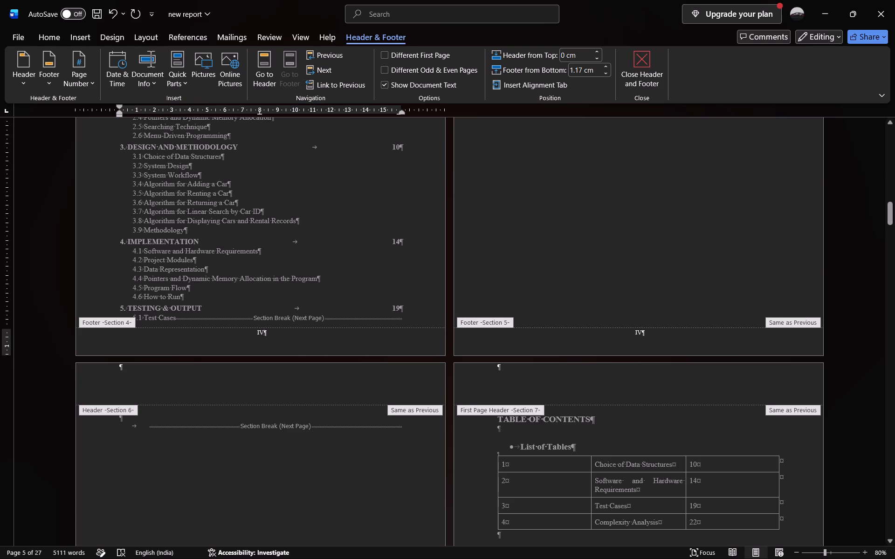
Unlink the second contents page's footer from the previous section and change its page number to V.
click(652, 334)
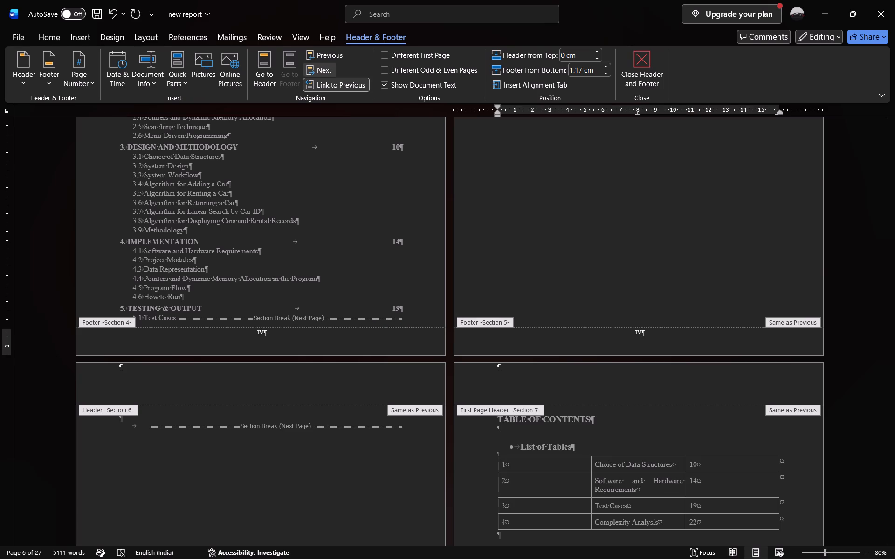
click(320, 79)
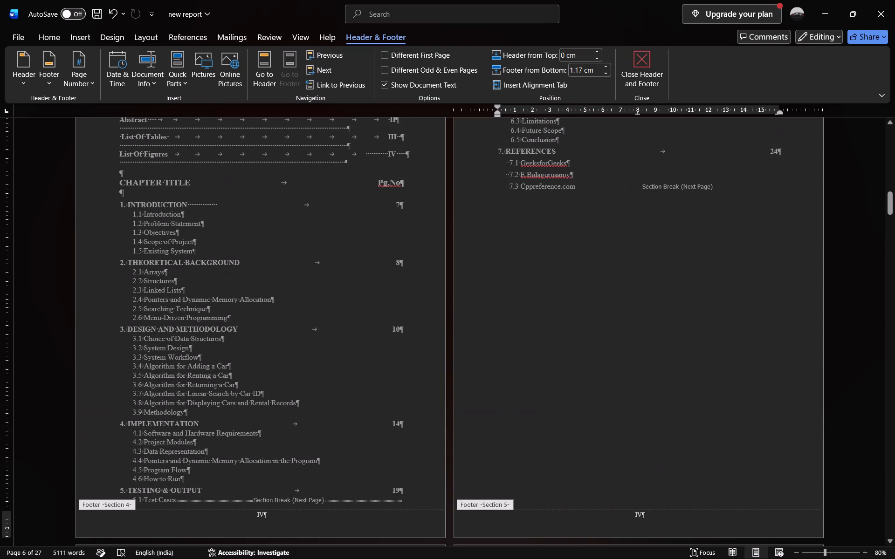
key(Right)
key(BackSpace)
Delete the section break on the blank page before the TABLE OF CONTENTS page.
scroll(726, 367, down, 4)
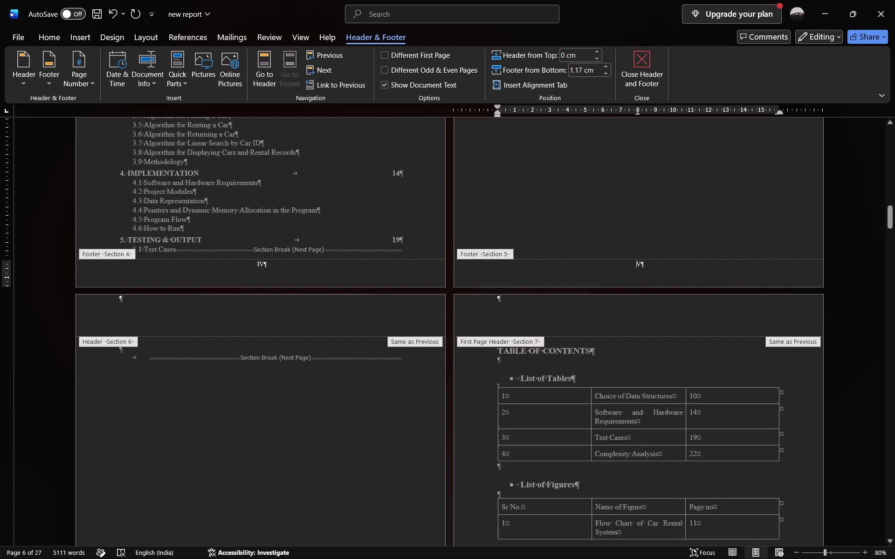
scroll(726, 367, down, 1)
click(363, 259)
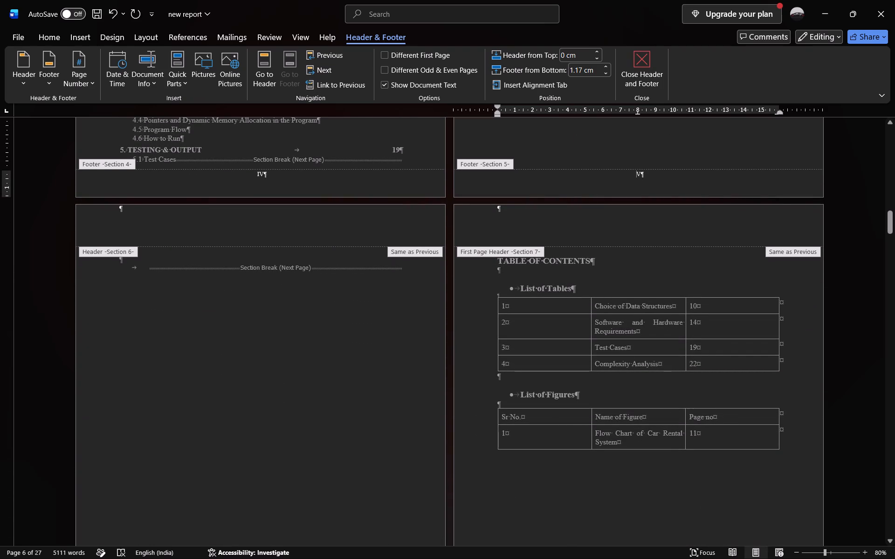
triple_click(339, 275)
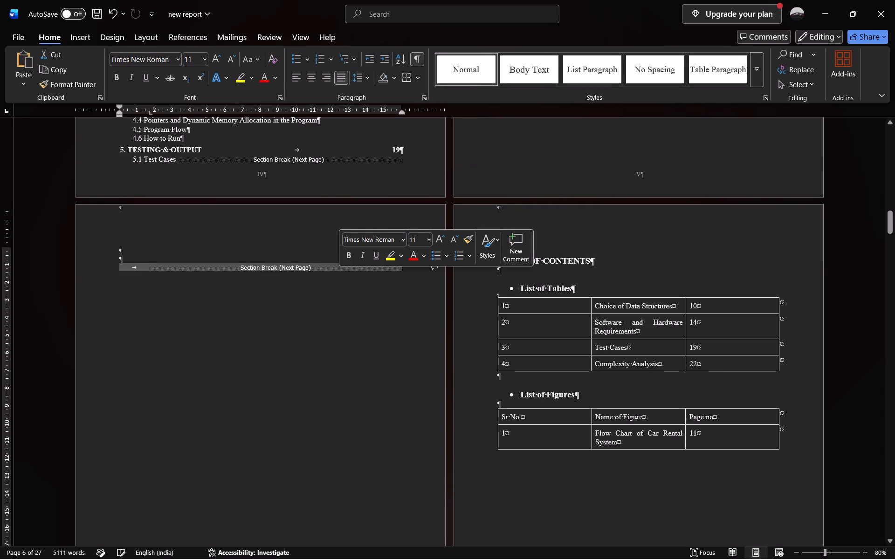
key(Delete)
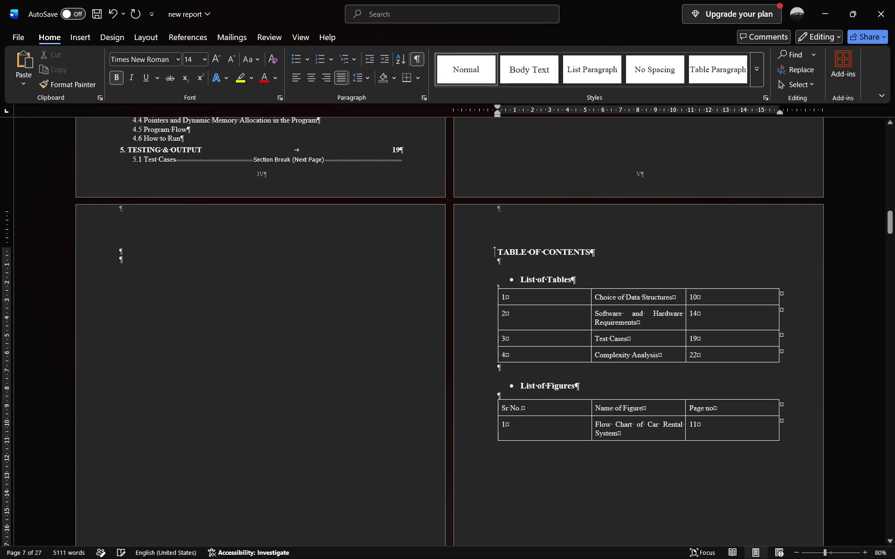
Remove the blank page before TABLE OF CONTENTS by deleting its leftover empty paragraphs, keeping the heading text intact.
key(BackSpace)
key(BackSpace)
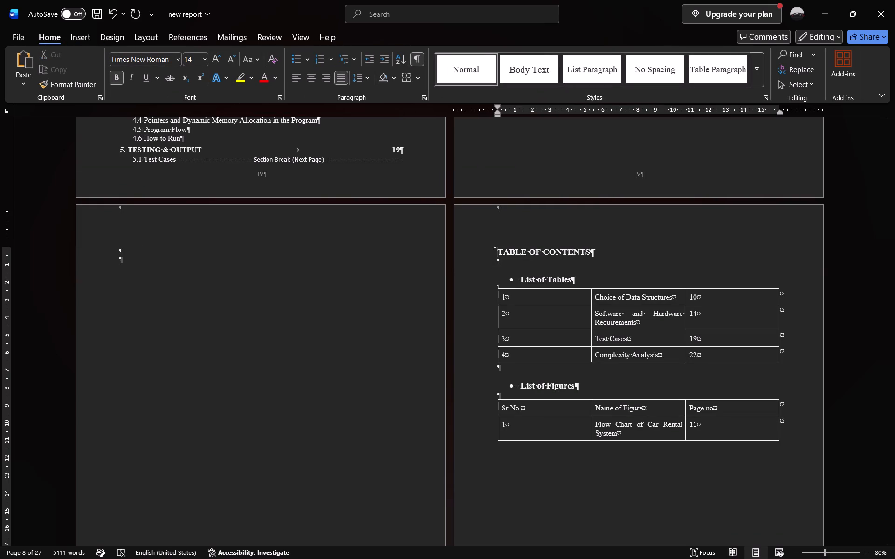
key(BackSpace)
click(339, 275)
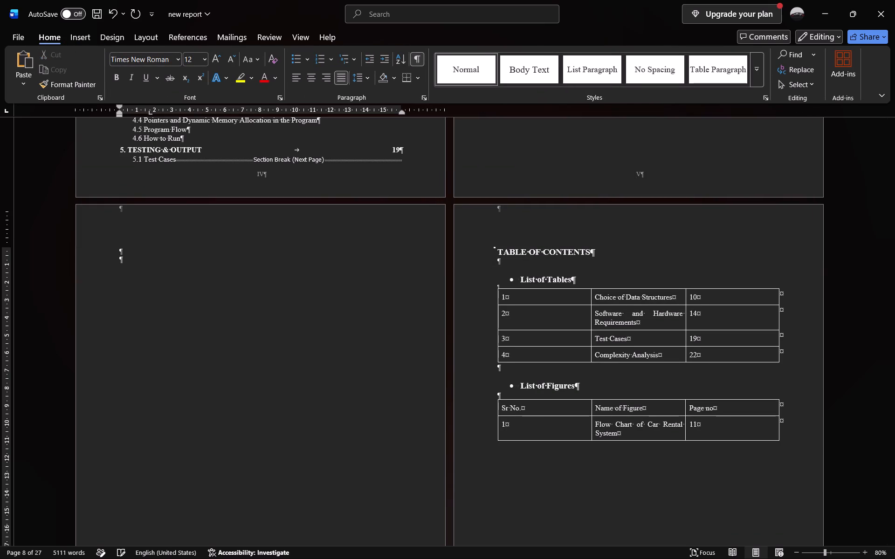
key(Delete)
key(Delete)
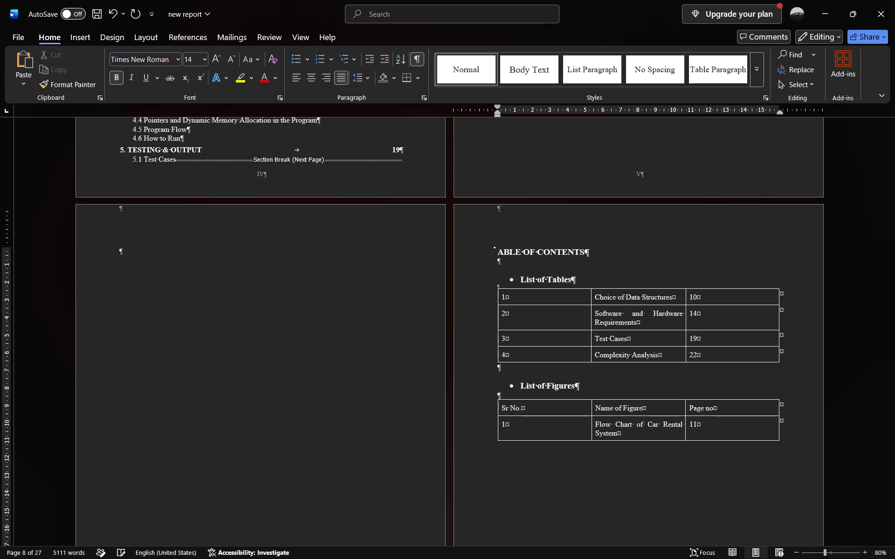
key(ctrl+z)
key(Left)
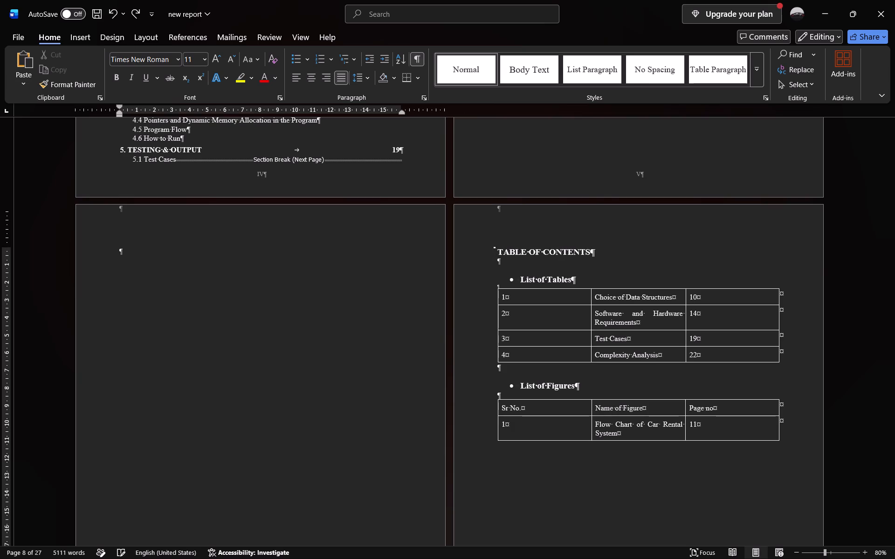
key(Delete)
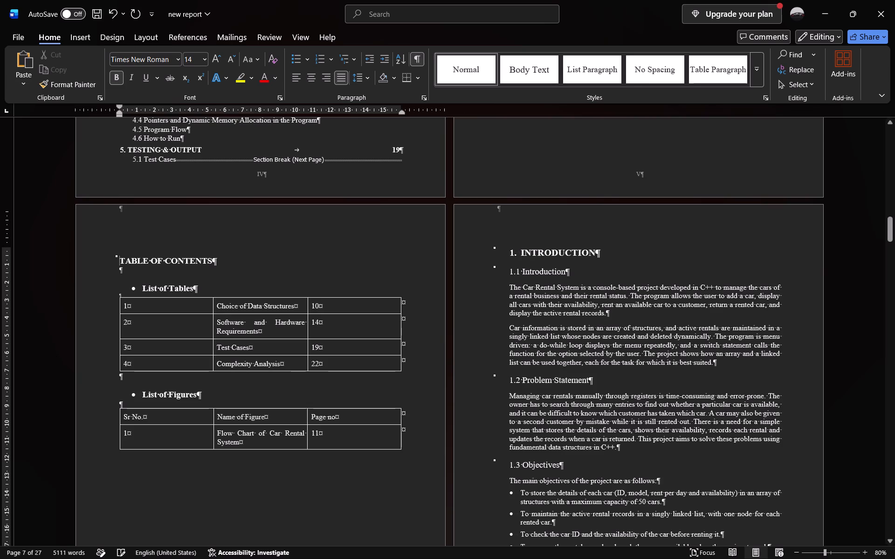
Delete the page number II from the footer of the TABLE OF CONTENTS page.
scroll(347, 328, down, 1)
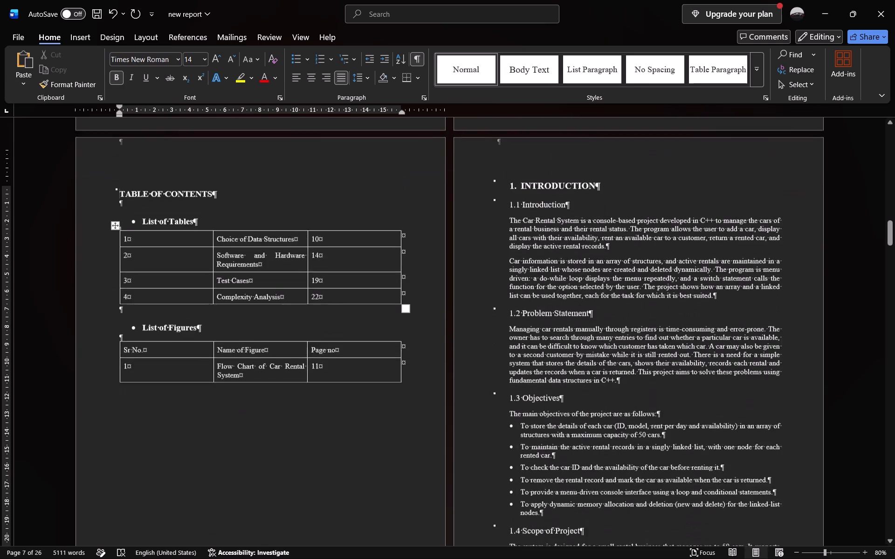
scroll(347, 328, down, 2)
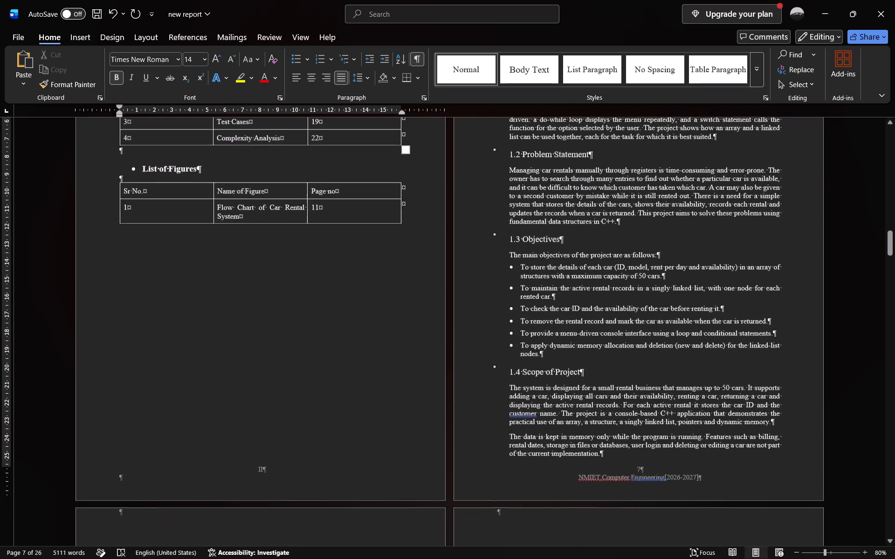
scroll(347, 328, down, 1)
triple_click(267, 462)
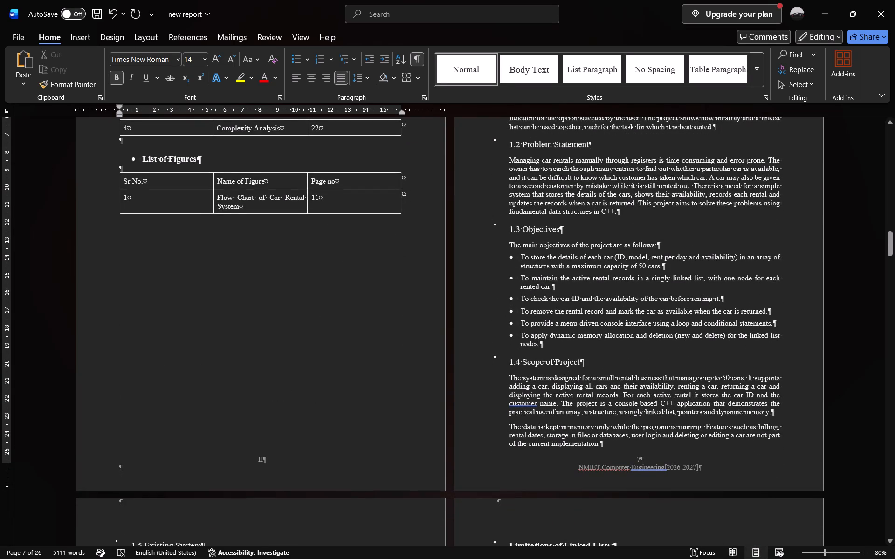
key(BackSpace)
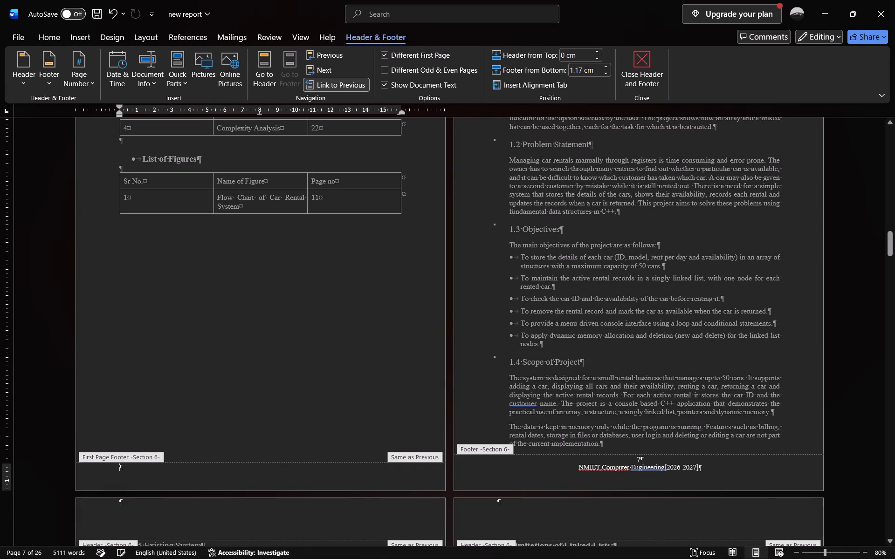
Unlink the TABLE OF CONTENTS page's first-page footer from the previous section, centre it and enter VI as the page number.
scroll(267, 462, right, 2)
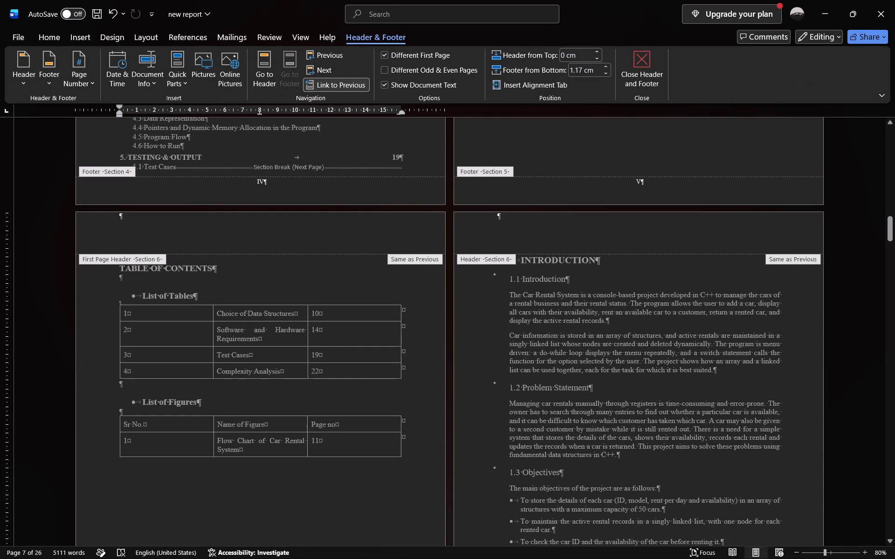
scroll(267, 462, right, 2)
scroll(267, 462, down, 1)
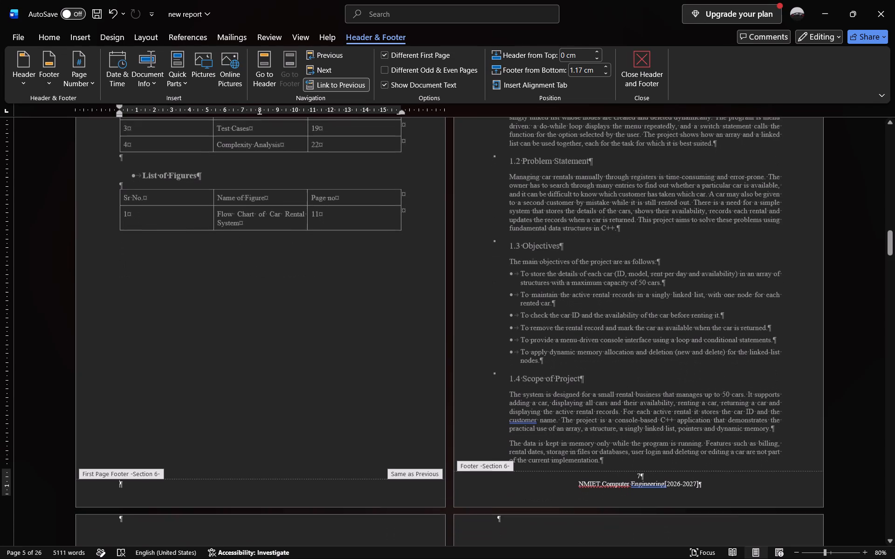
scroll(267, 462, down, 1)
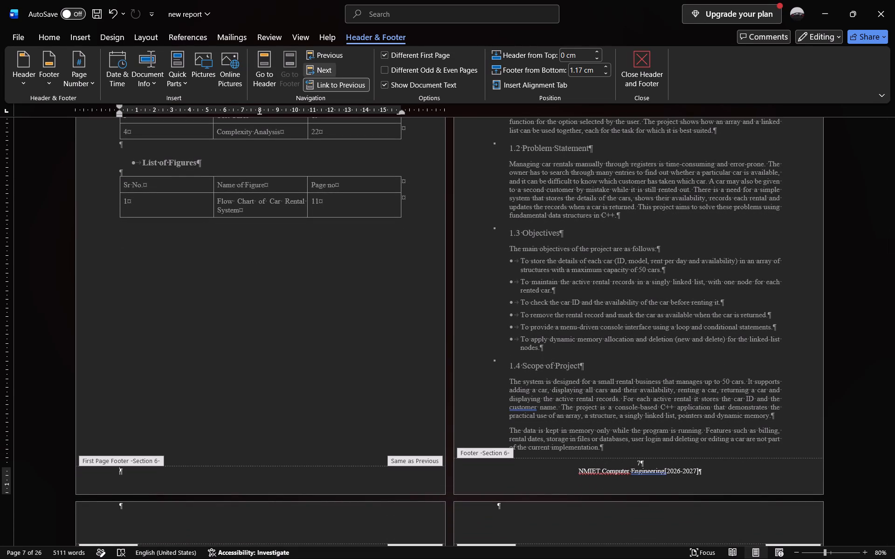
click(334, 86)
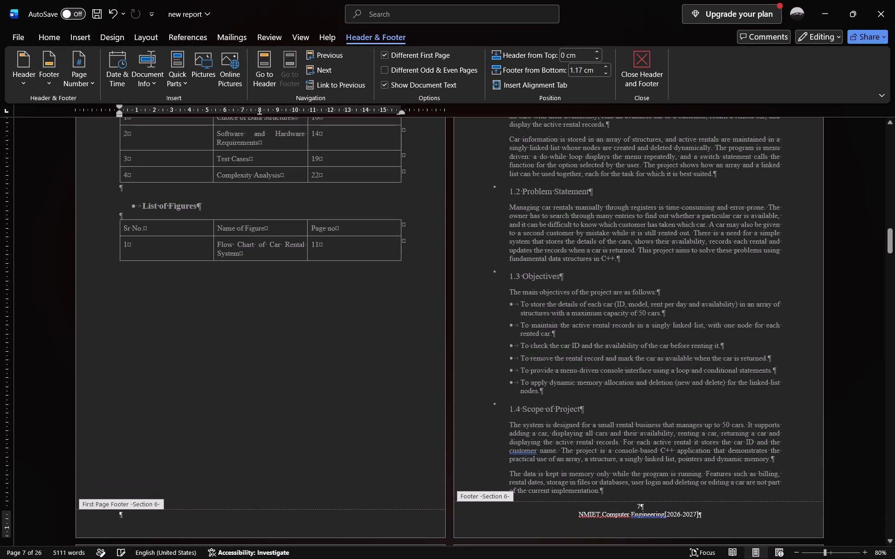
click(52, 37)
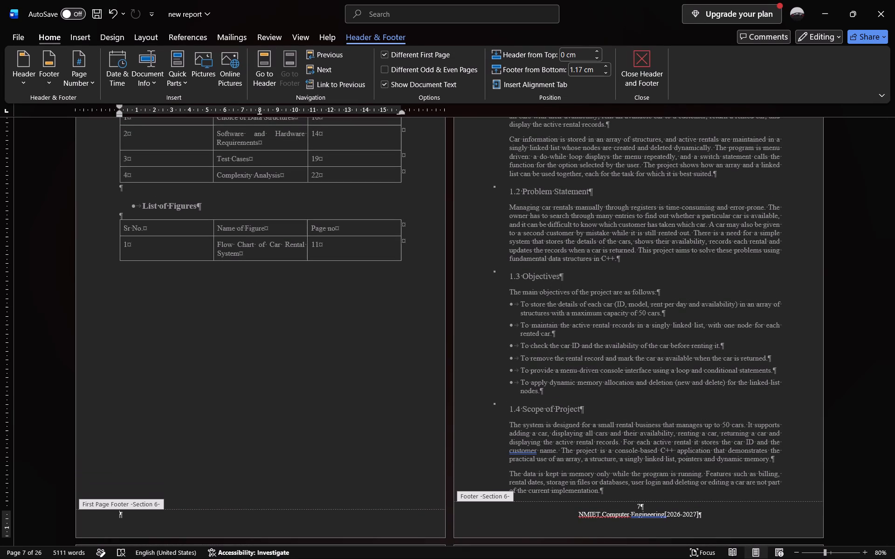
click(312, 83)
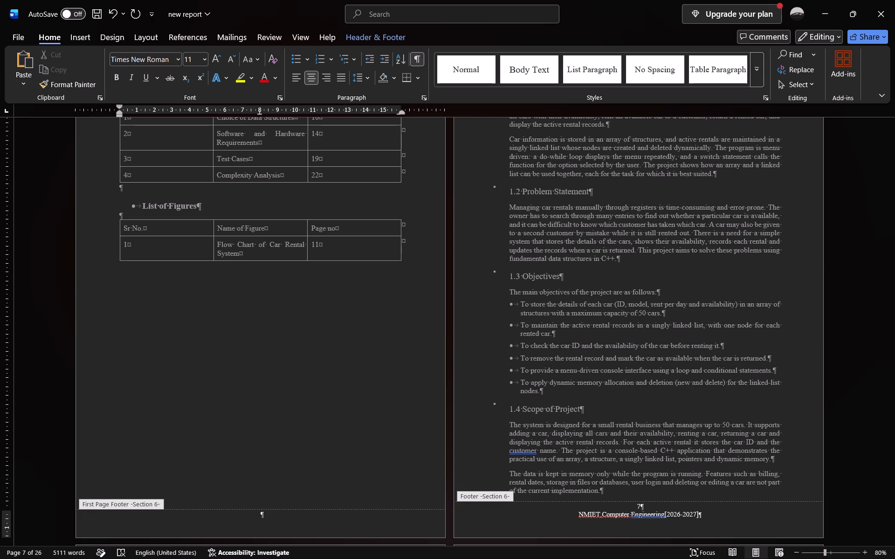
text(VI)
Review the footer page numbering from the contents pages through the section break that follows 4.3 Data Representation.
scroll(572, 43, up, 4)
scroll(641, 159, right, 1)
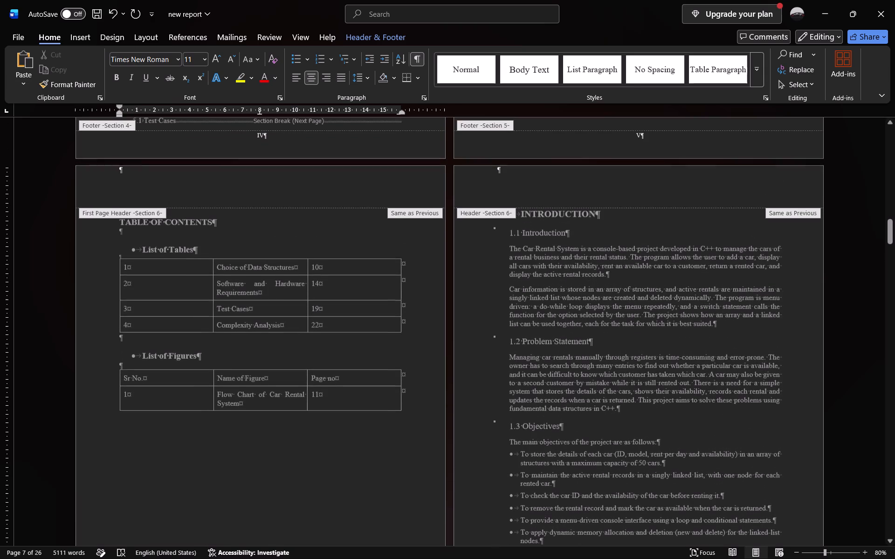
scroll(641, 159, right, 1)
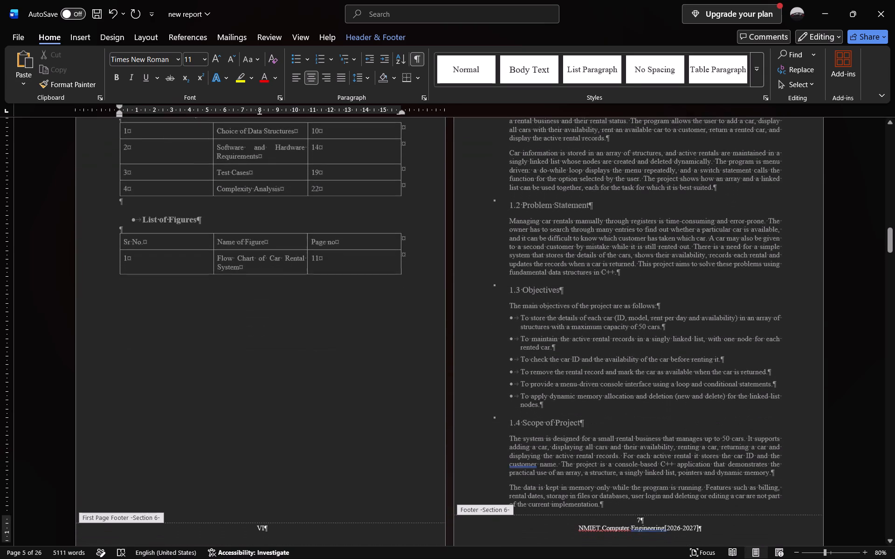
scroll(641, 159, right, 1)
scroll(684, 424, down, 3)
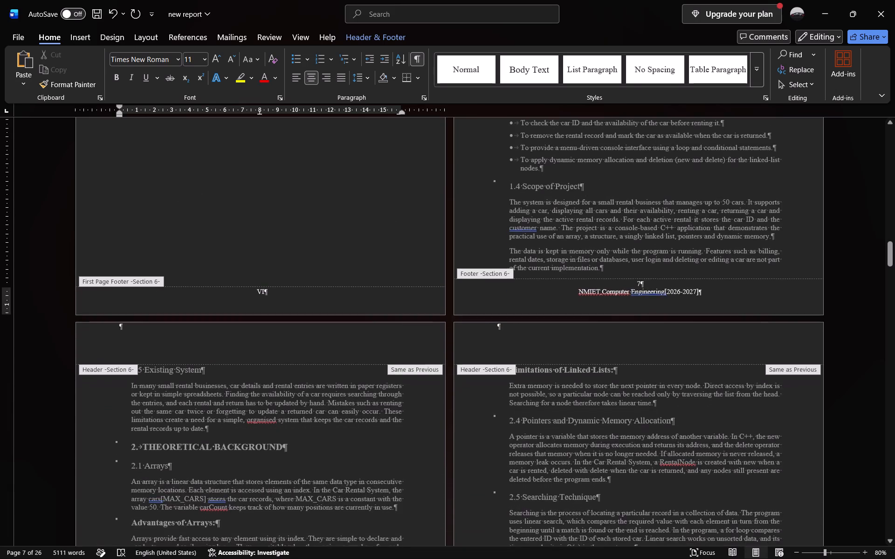
scroll(684, 424, down, 4)
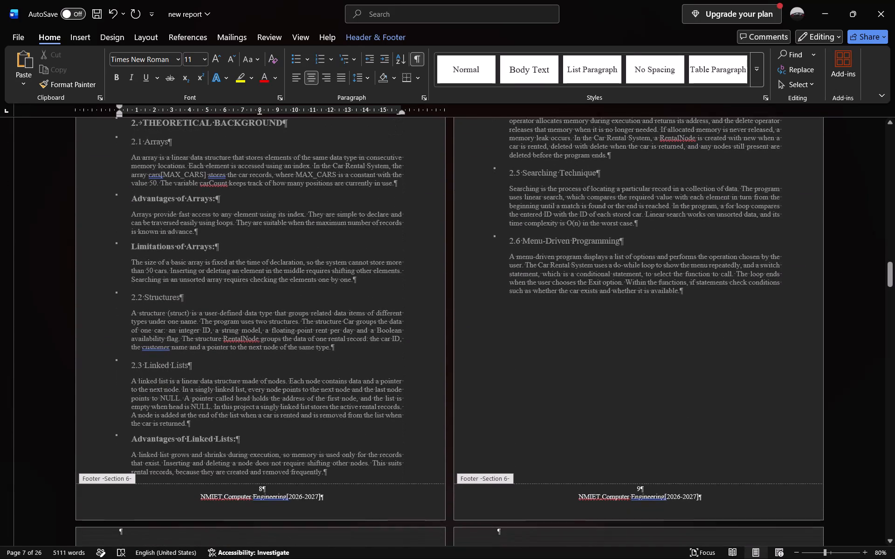
scroll(684, 424, down, 5)
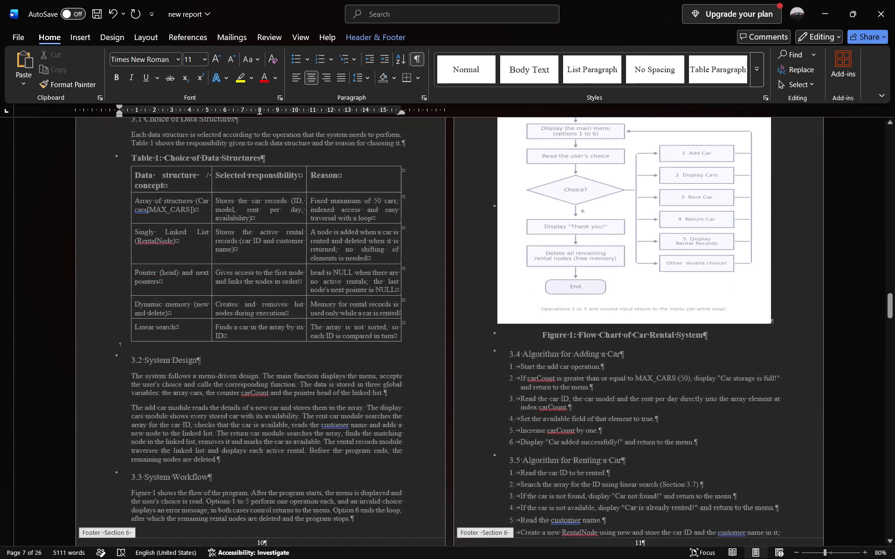
scroll(684, 424, down, 1)
scroll(684, 424, up, 2)
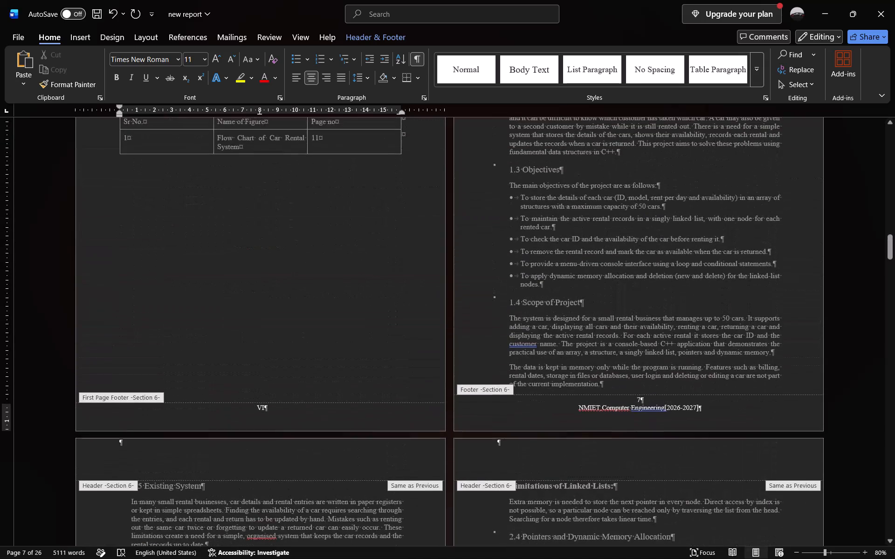
scroll(684, 424, up, 1)
scroll(684, 424, down, 2)
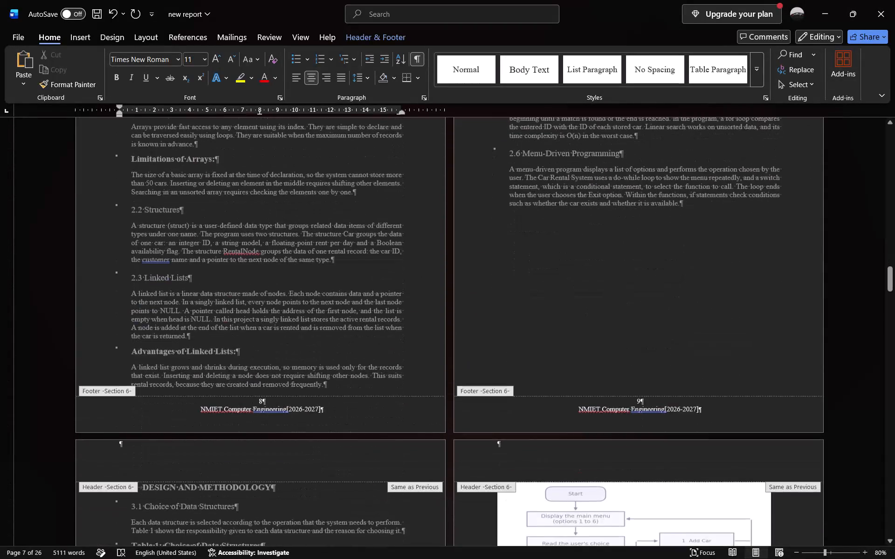
scroll(684, 424, down, 5)
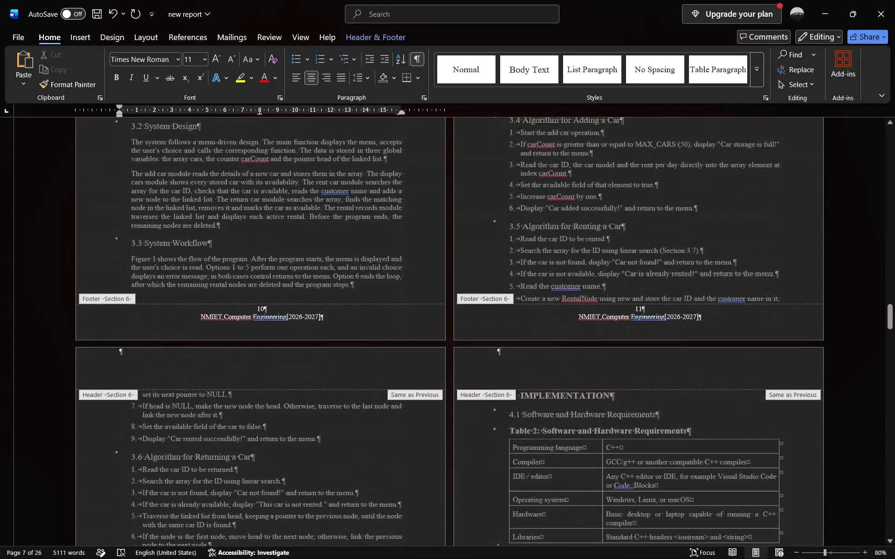
scroll(684, 424, right, 1)
scroll(684, 424, down, 2)
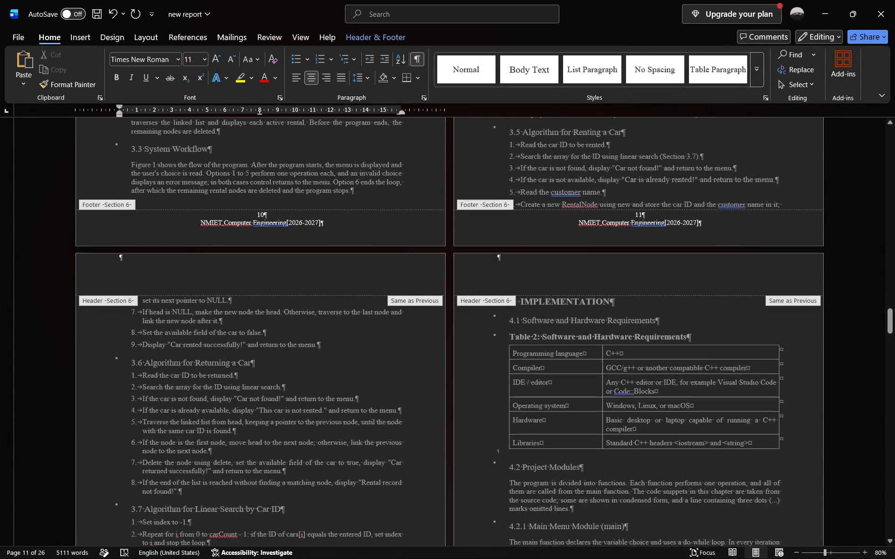
scroll(684, 424, down, 1)
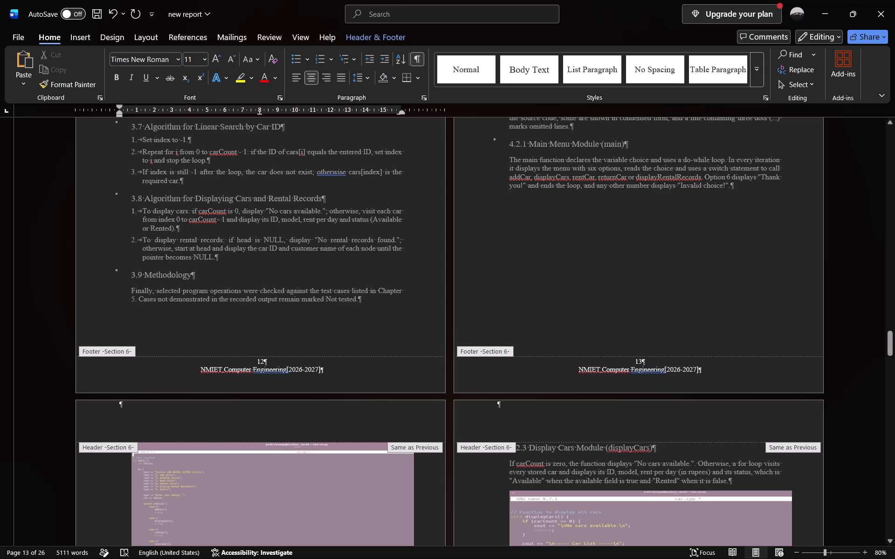
scroll(684, 424, down, 4)
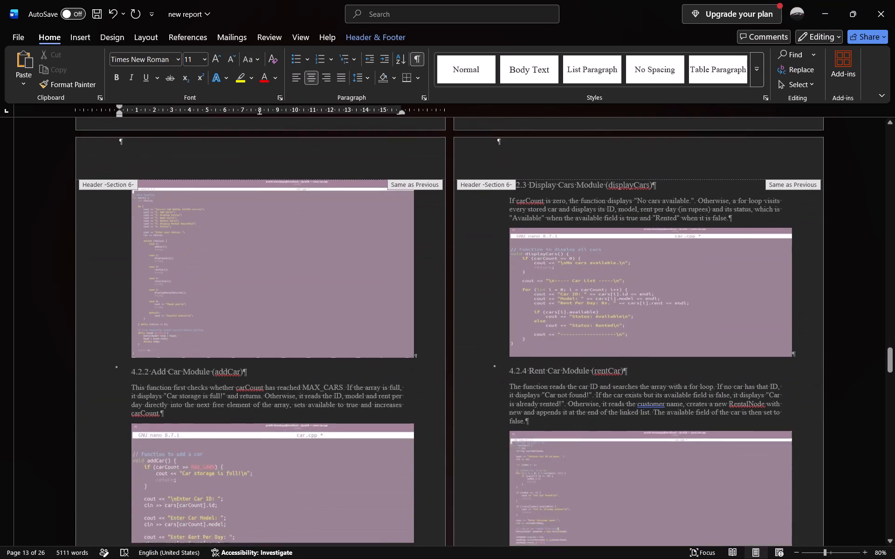
scroll(684, 424, down, 4)
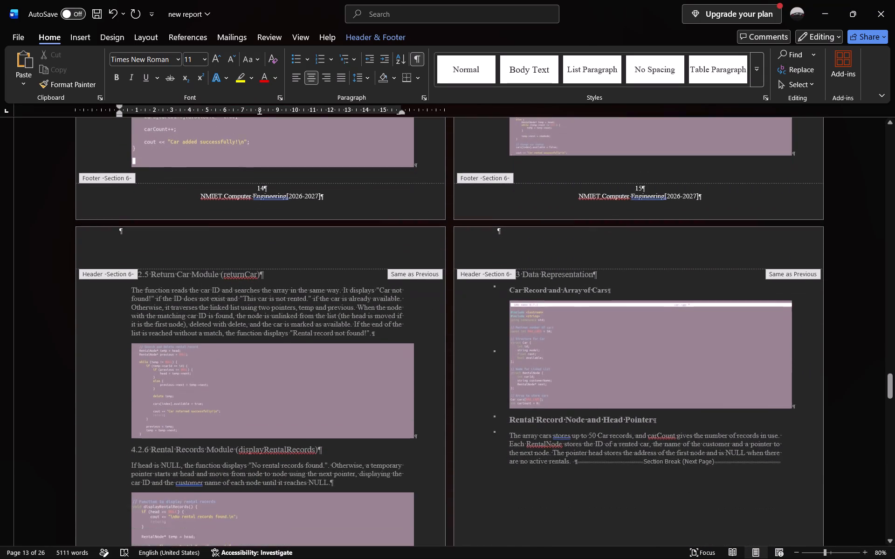
scroll(684, 424, down, 5)
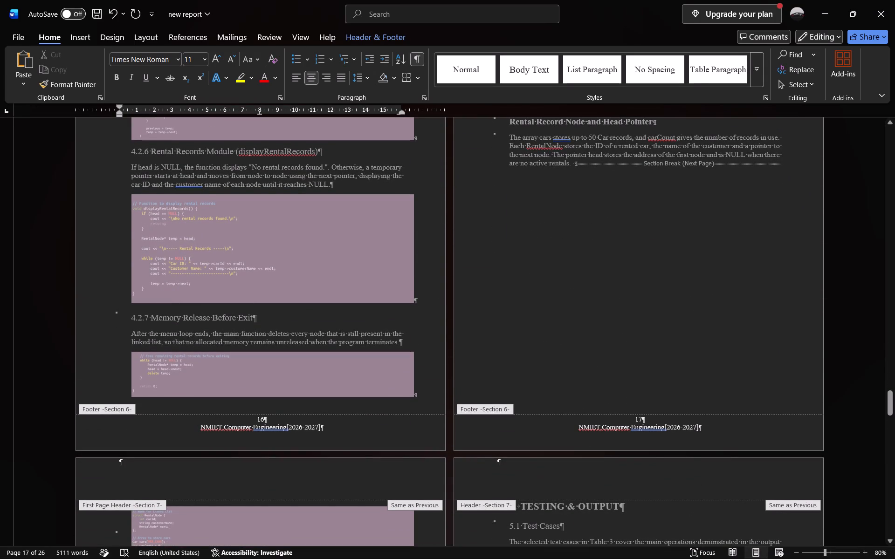
double_click(577, 170)
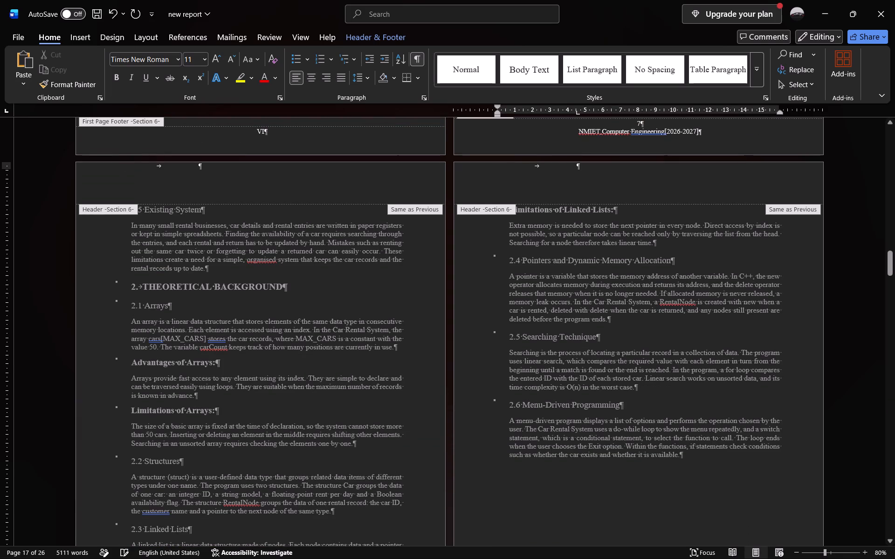
Recheck the headers and footers from the CONTENTS page to the IMPLEMENTATION chapter, and return to editing the body text.
scroll(574, 405, up, 1)
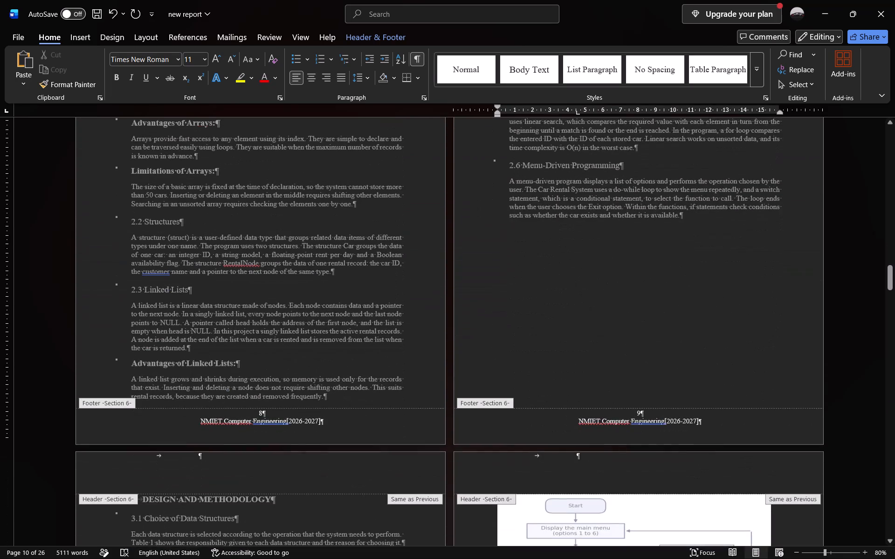
scroll(574, 405, up, 3)
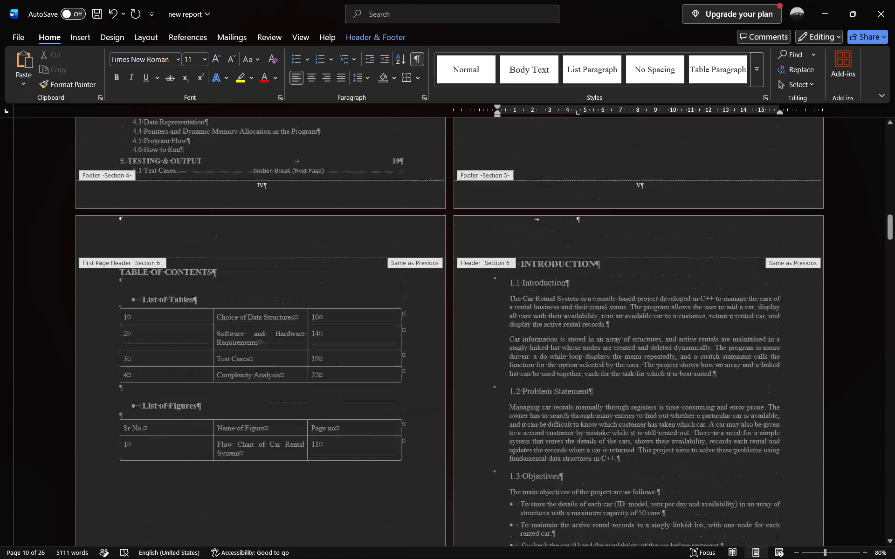
scroll(574, 405, up, 2)
scroll(574, 405, down, 3)
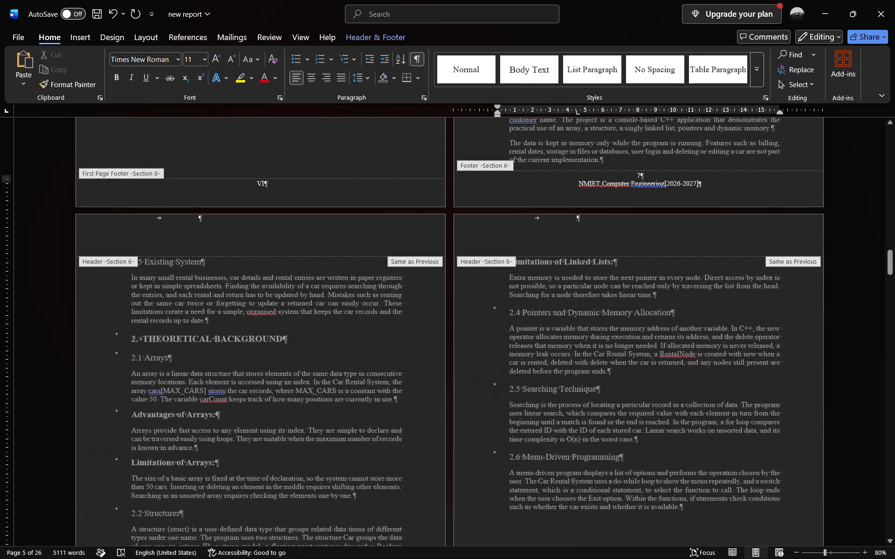
scroll(574, 405, up, 7)
scroll(574, 405, right, 1)
scroll(574, 405, up, 1)
scroll(574, 405, right, 1)
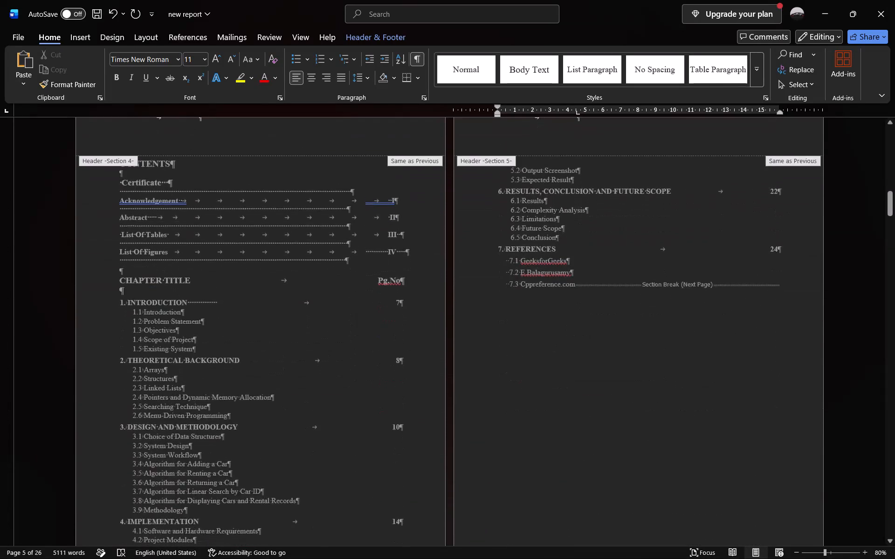
scroll(574, 405, right, 1)
scroll(574, 405, down, 3)
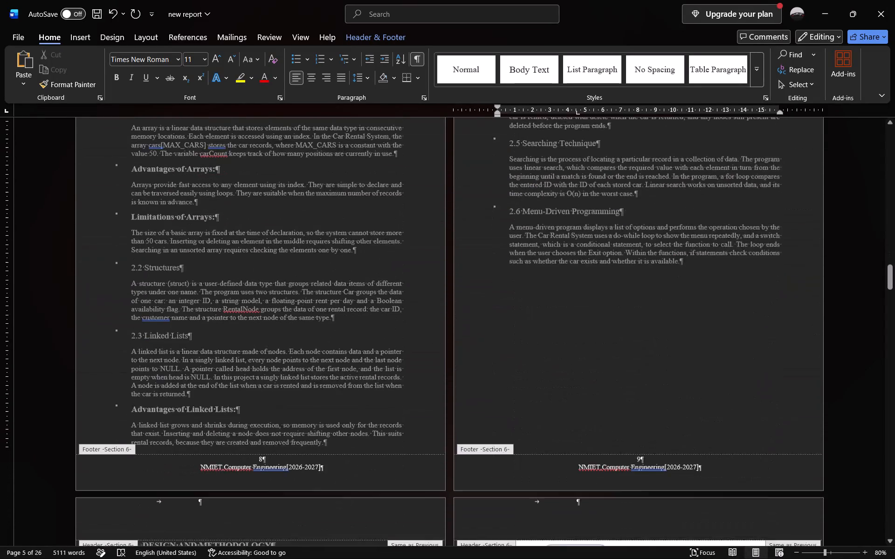
scroll(574, 405, down, 6)
scroll(574, 405, up, 1)
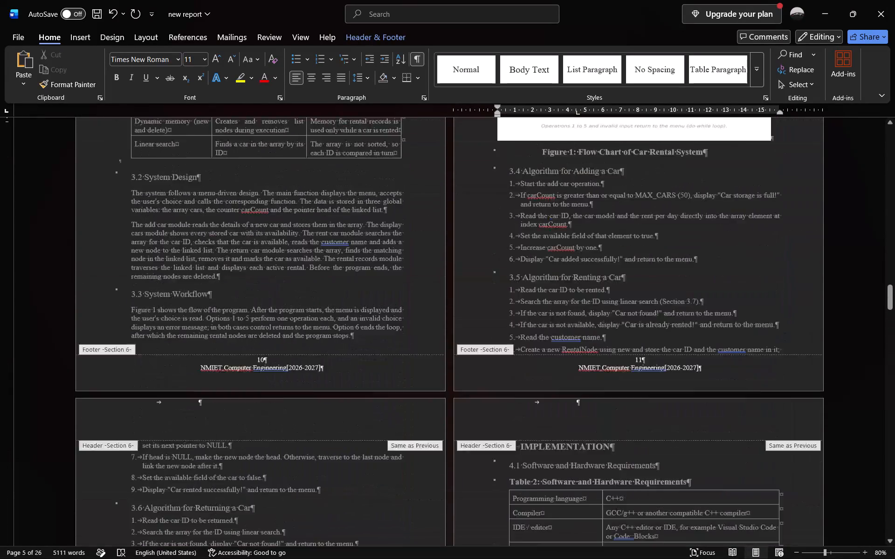
scroll(574, 405, down, 5)
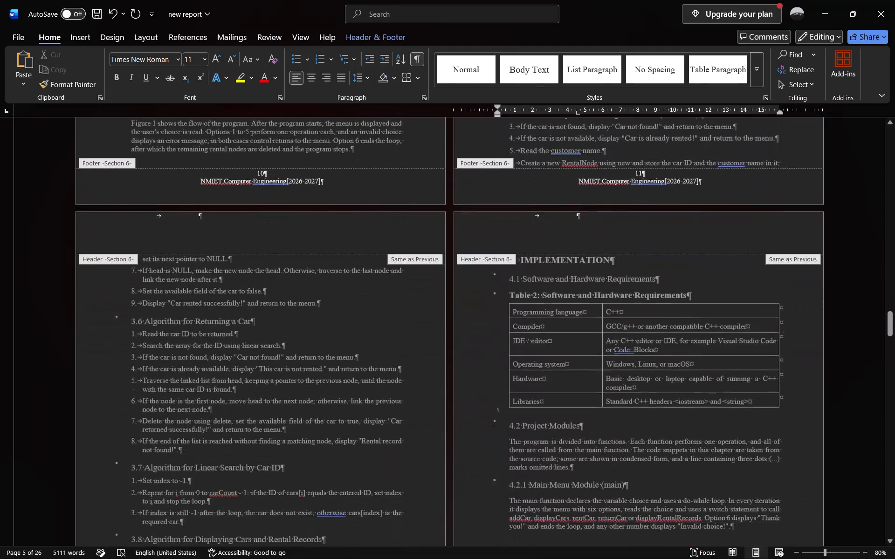
scroll(574, 405, down, 1)
double_click(574, 405)
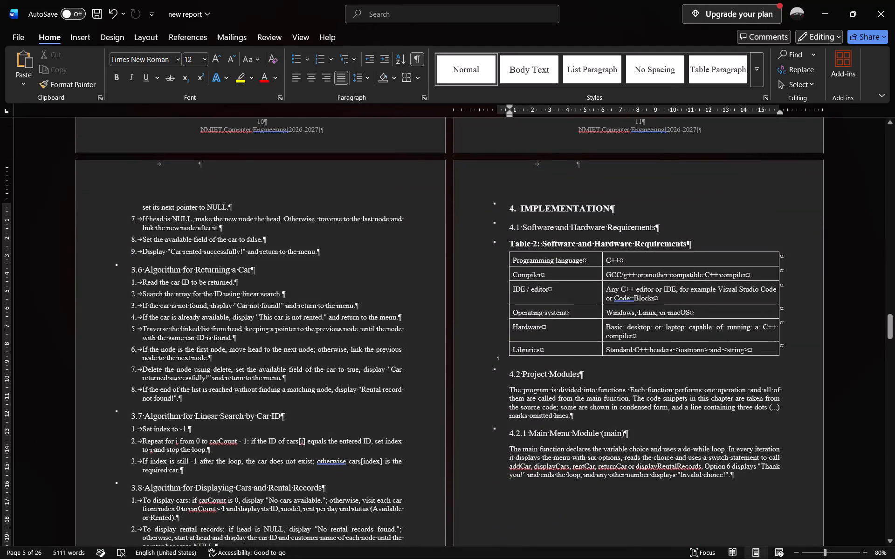
Examine the page layout and footer numbers from 3.6 Algorithm for Returning a Car through the 4.2 module pages.
scroll(574, 405, down, 5)
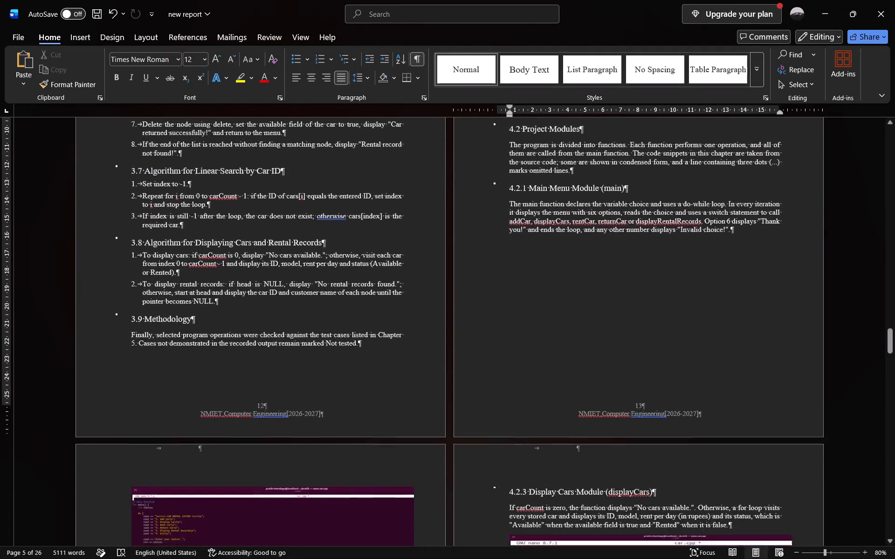
scroll(574, 405, down, 4)
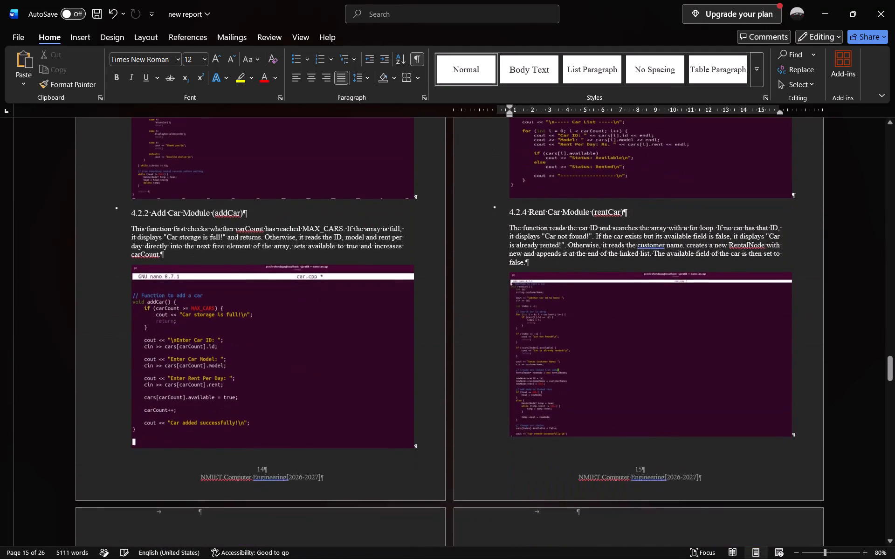
scroll(574, 405, up, 6)
scroll(574, 405, down, 1)
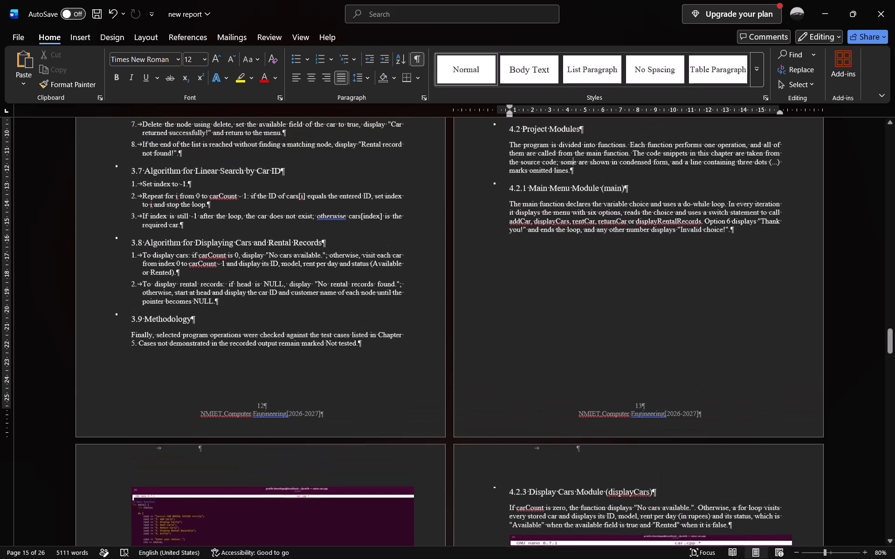
scroll(574, 405, down, 2)
scroll(574, 405, up, 2)
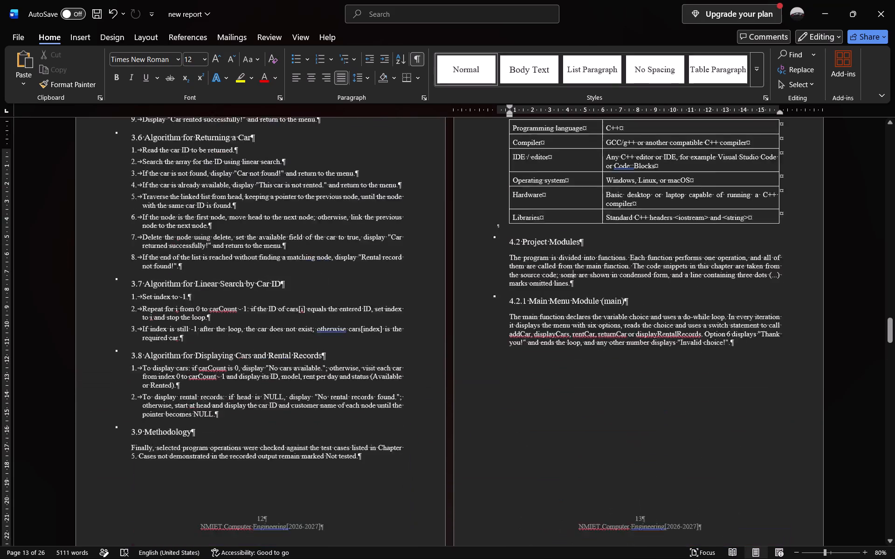
scroll(574, 405, up, 1)
scroll(574, 405, down, 2)
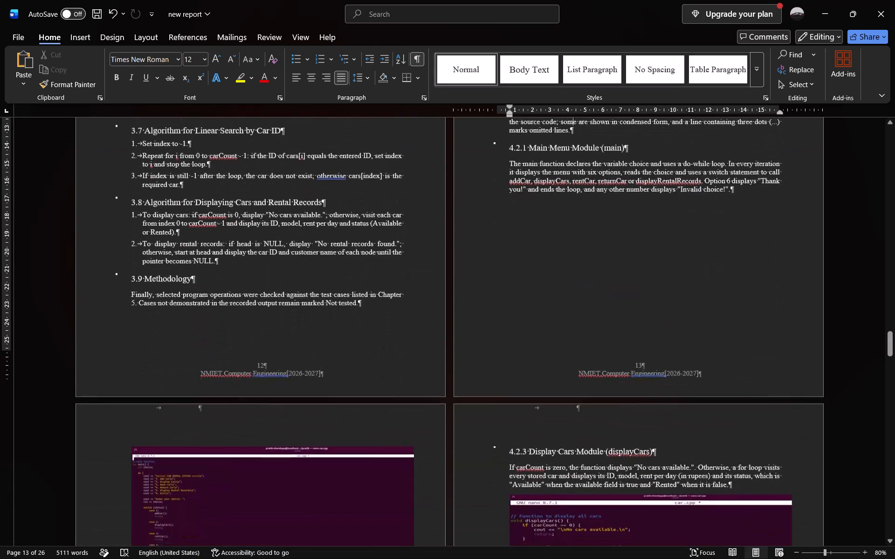
scroll(574, 405, down, 1)
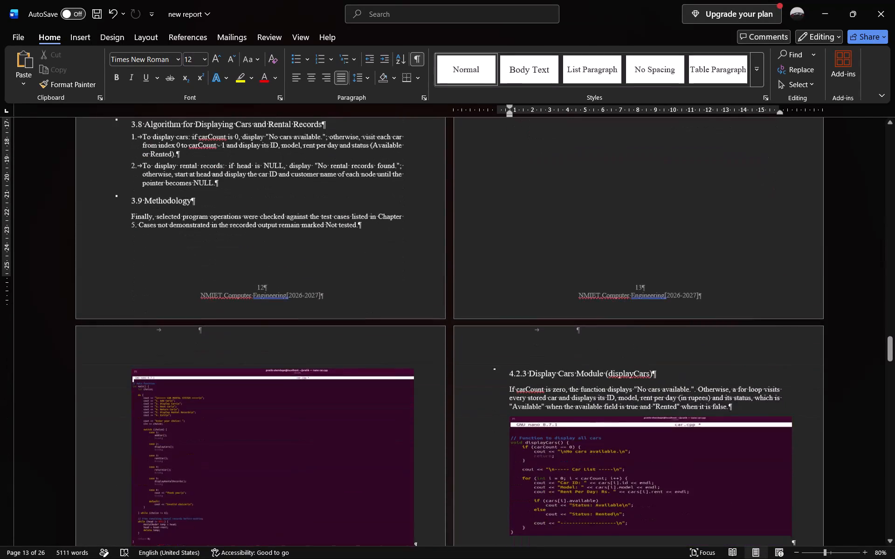
scroll(574, 405, down, 3)
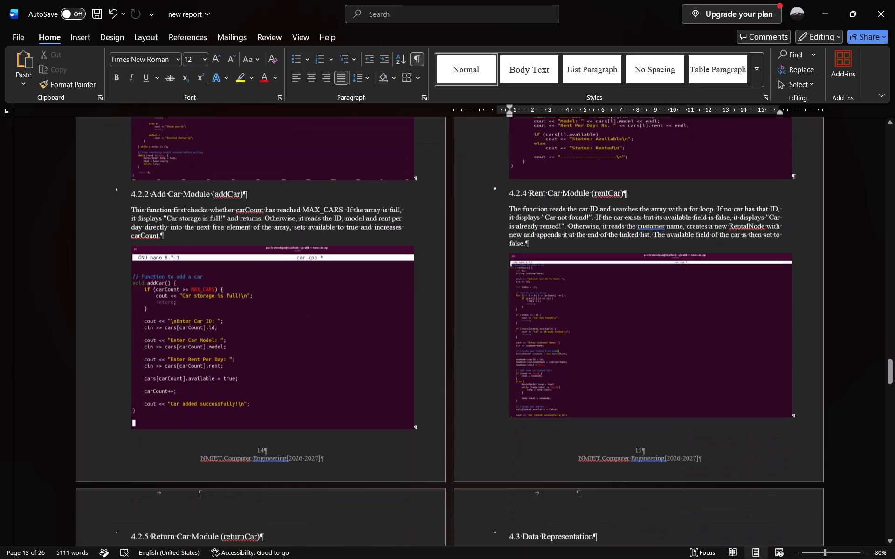
scroll(574, 405, down, 2)
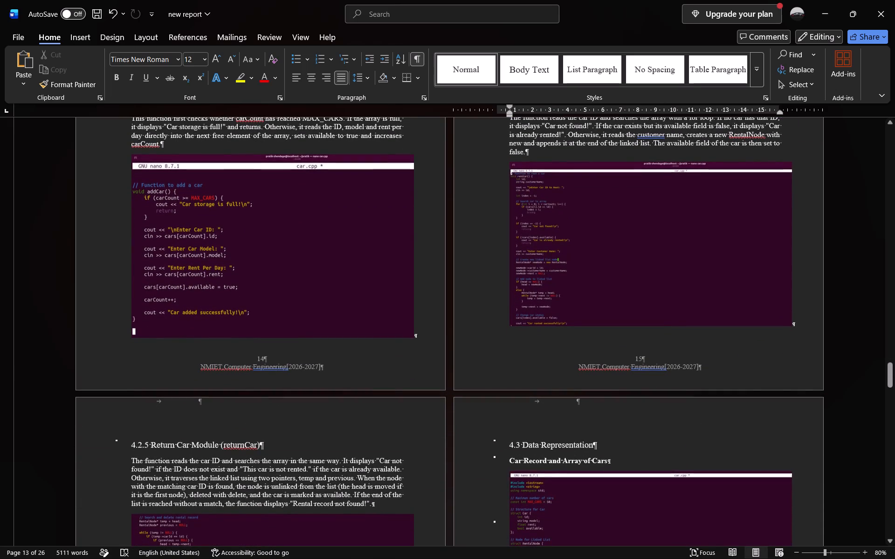
scroll(574, 405, up, 1)
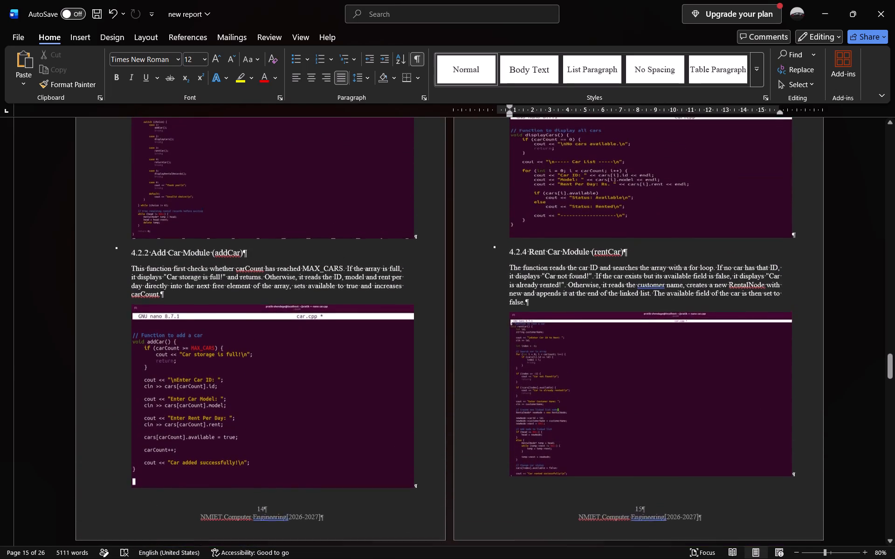
scroll(574, 405, up, 1)
Delete the next-page section break after the Rental Record Node and Head Pointer paragraph in 4.3 Data Representation.
scroll(574, 405, down, 2)
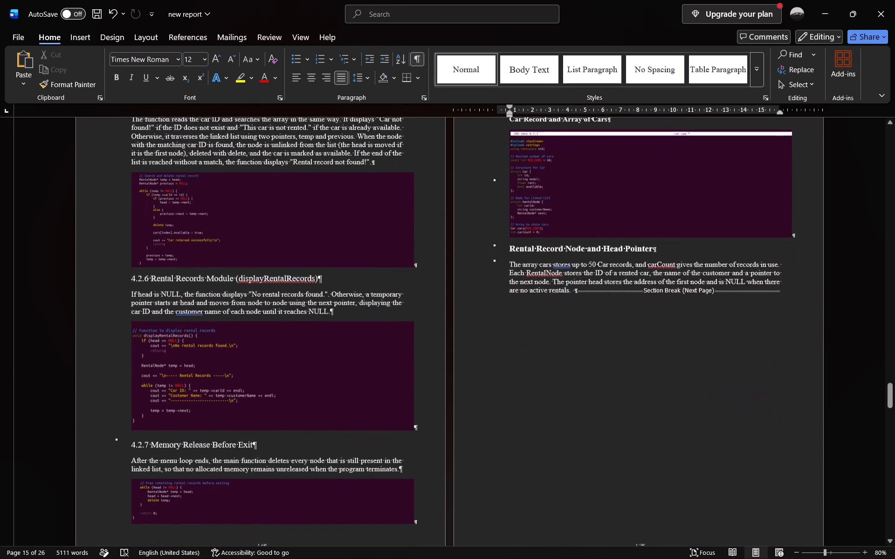
scroll(574, 405, down, 1)
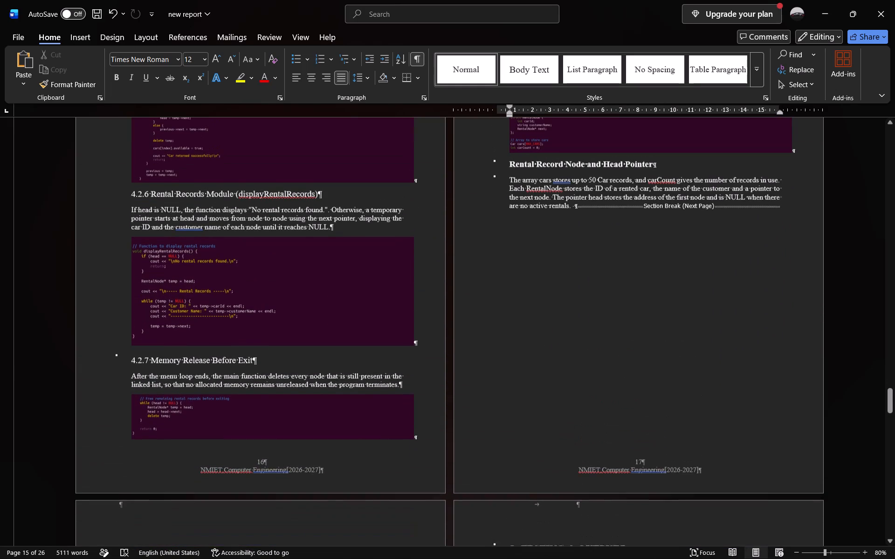
click(599, 209)
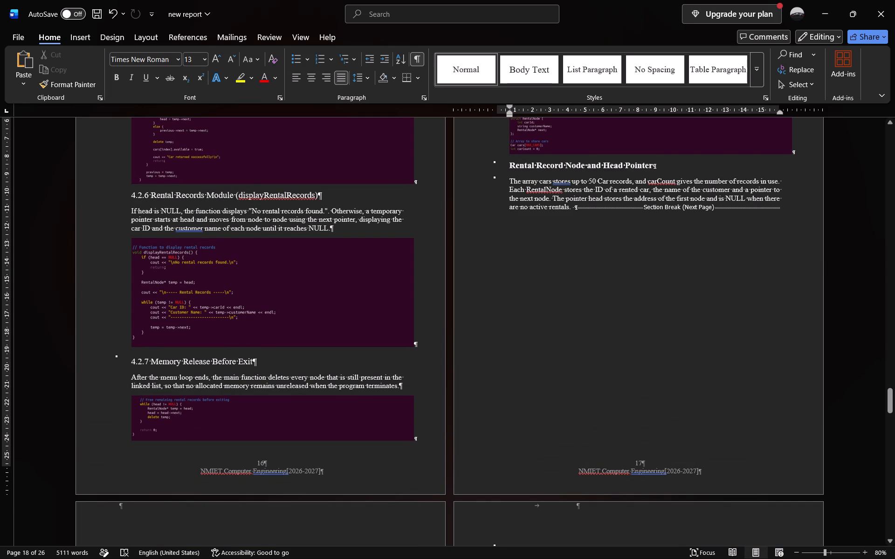
key(BackSpace)
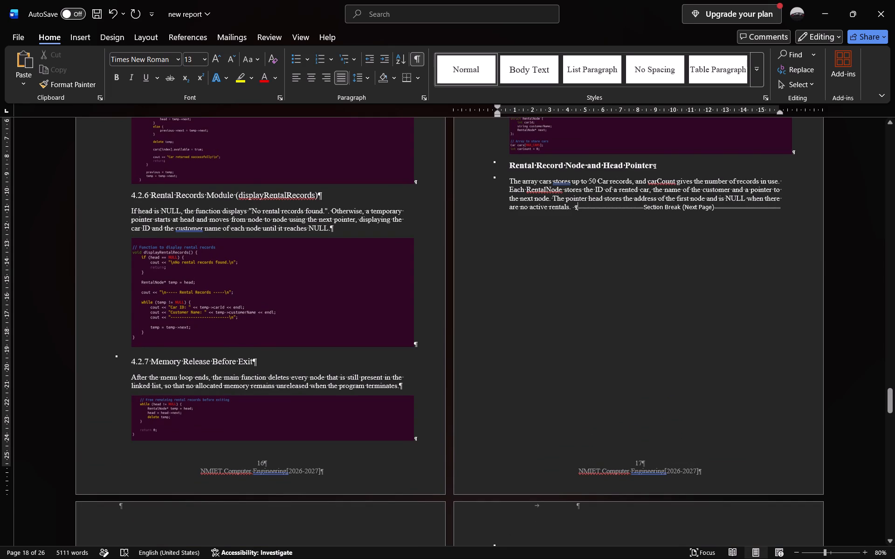
key(Delete)
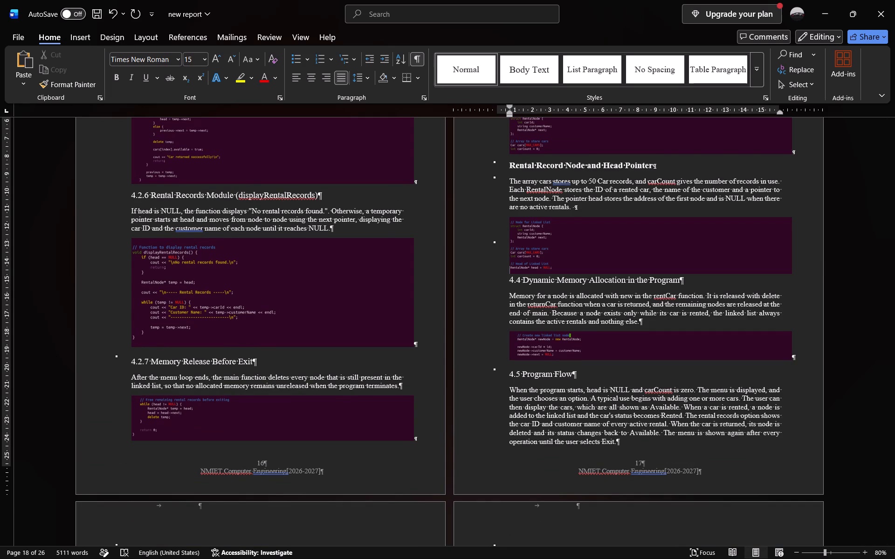
Remove the paragraph break after the last item of 4.6 How to Run to pull the TESTING & OUTPUT chapter onto that page.
scroll(599, 209, down, 2)
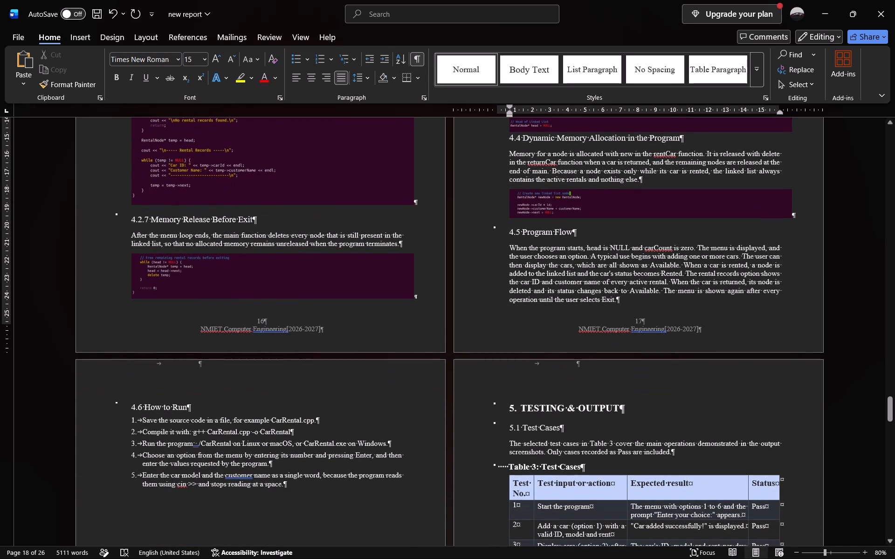
scroll(599, 209, down, 1)
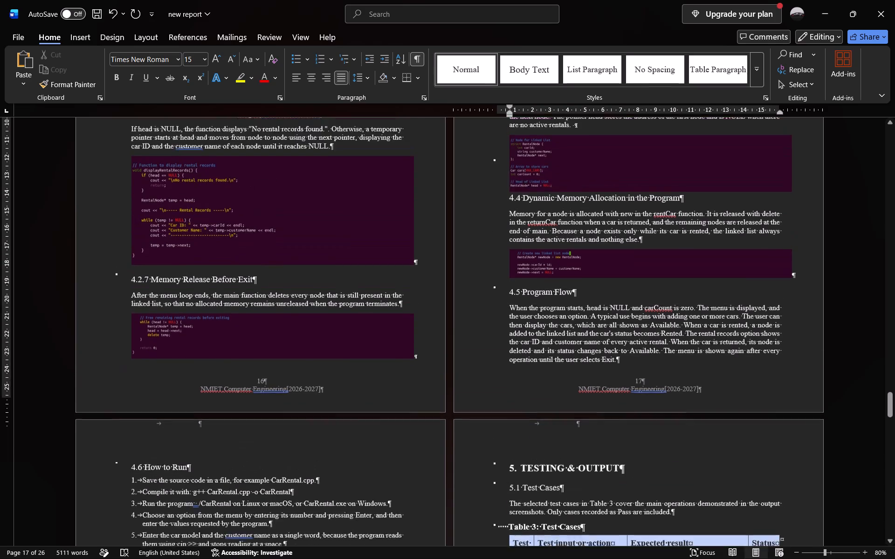
scroll(599, 209, down, 2)
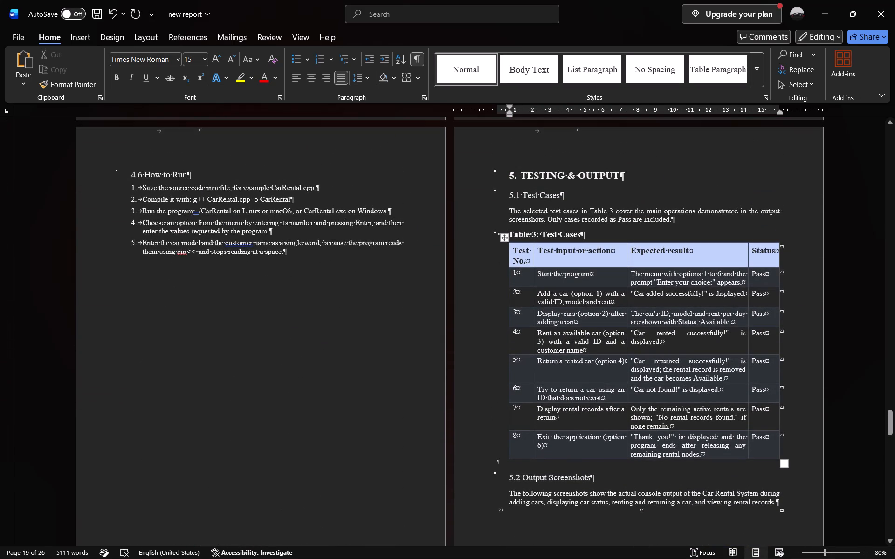
click(291, 255)
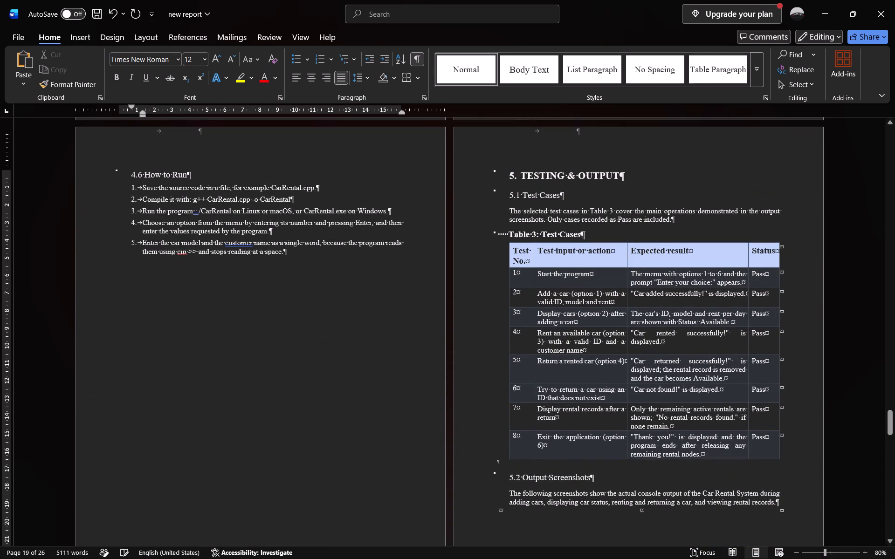
scroll(497, 186, up, 2)
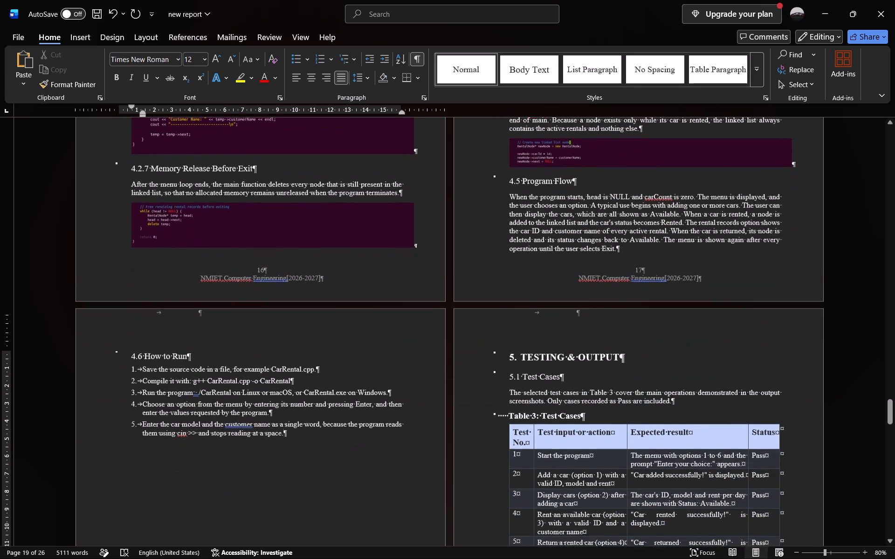
scroll(497, 186, up, 1)
scroll(497, 186, right, 1)
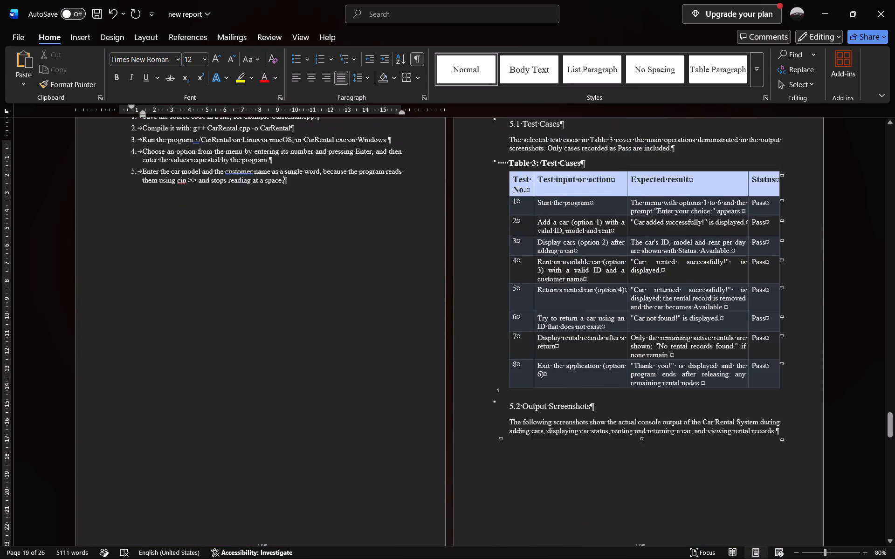
scroll(497, 186, right, 2)
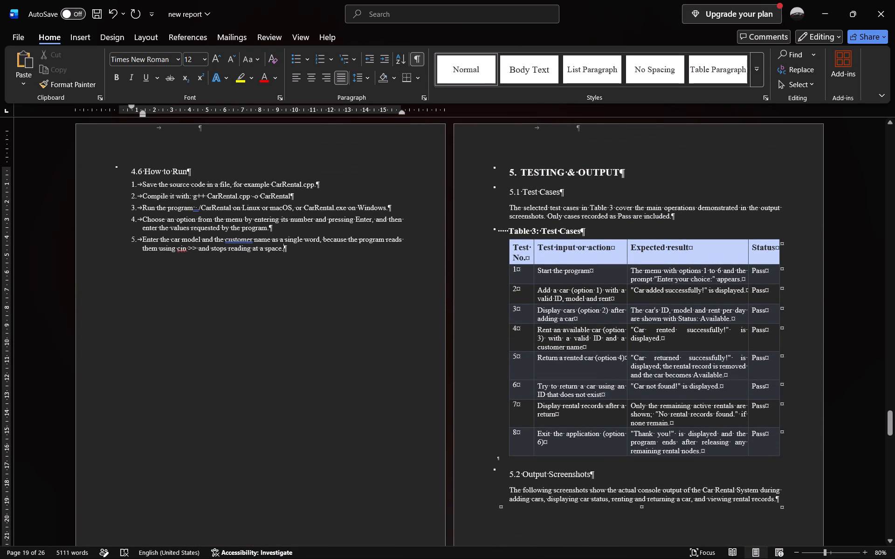
key(Delete)
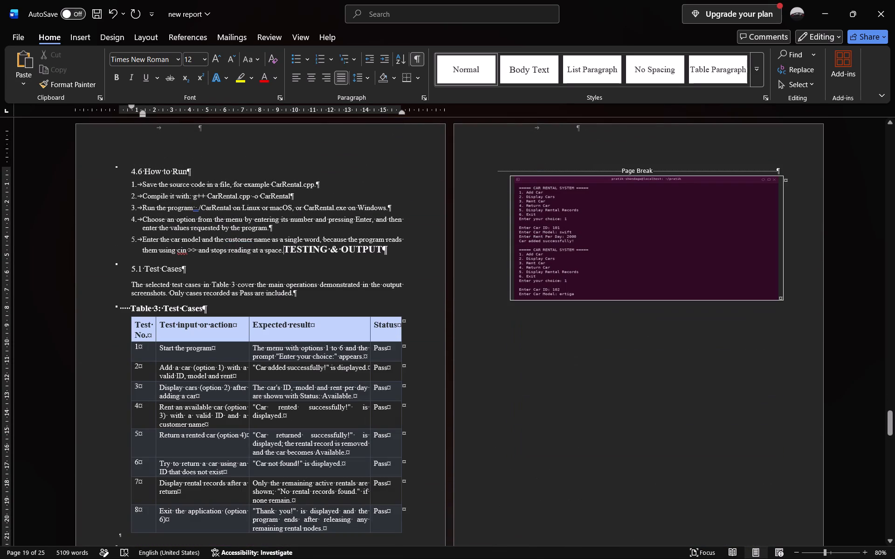
Put the TESTING & OUTPUT heading back on its own line with one empty paragraph above it.
scroll(412, 297, down, 1)
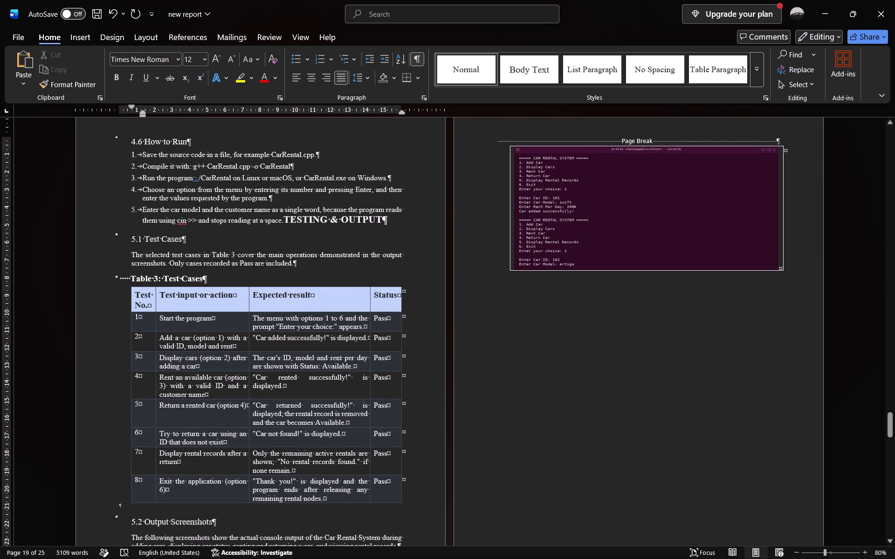
key(Return)
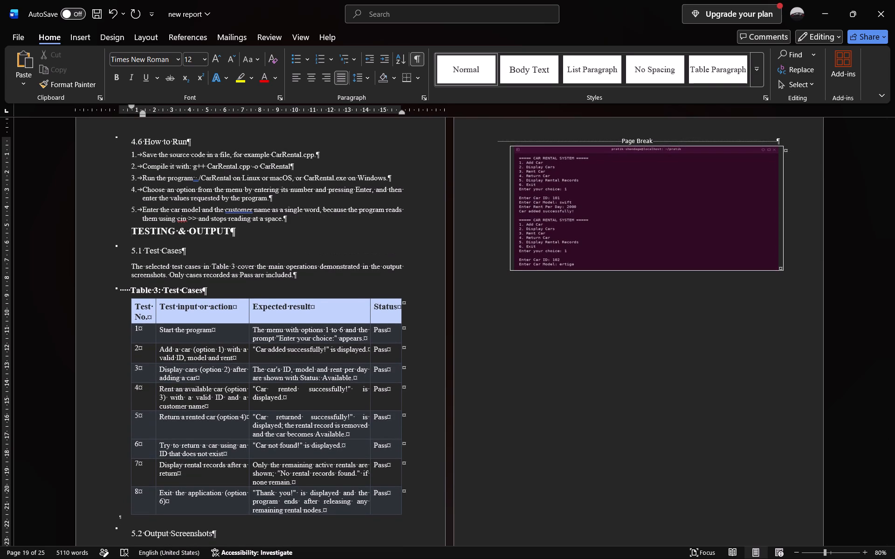
key(Return)
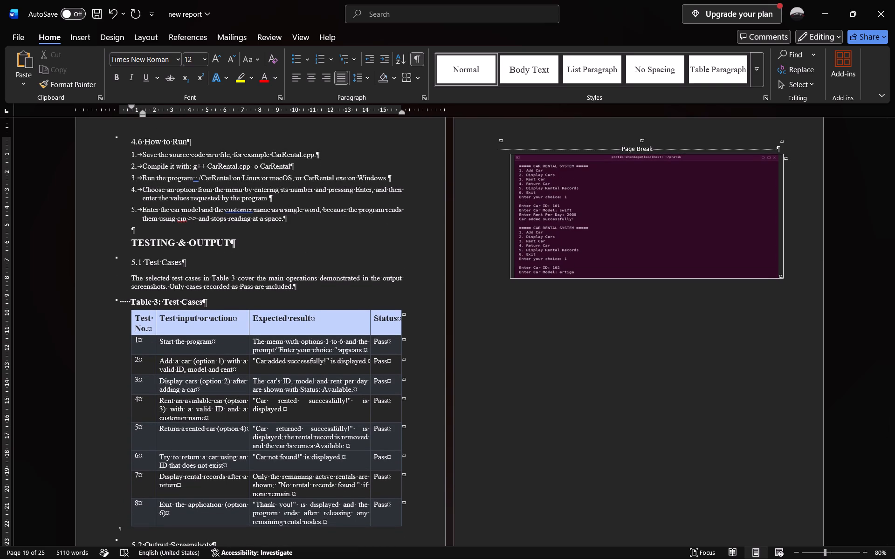
Add the chapter number to the heading so that it reads "5. TESTING & OUTPUT".
key(5)
key(BackSpace)
key(Right)
key(5)
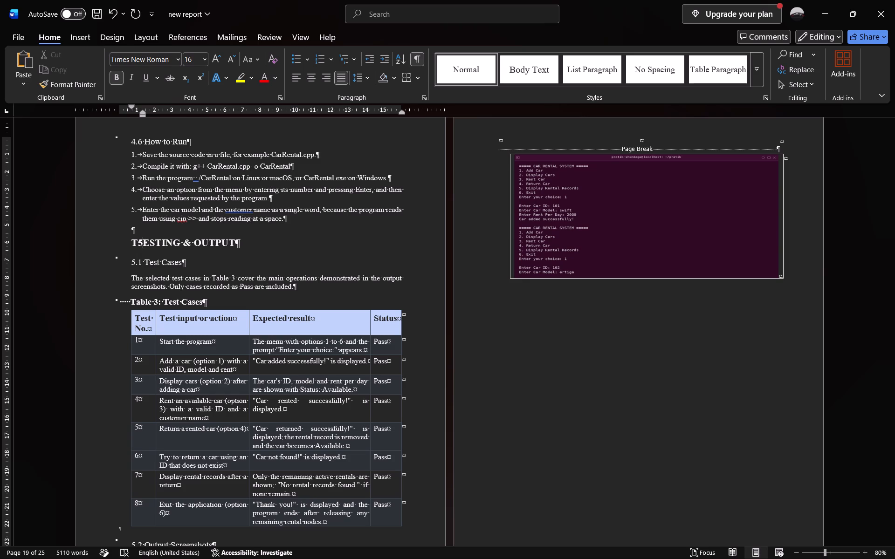
key(apostrophe)
key(BackSpace)
text(.)
key(space)
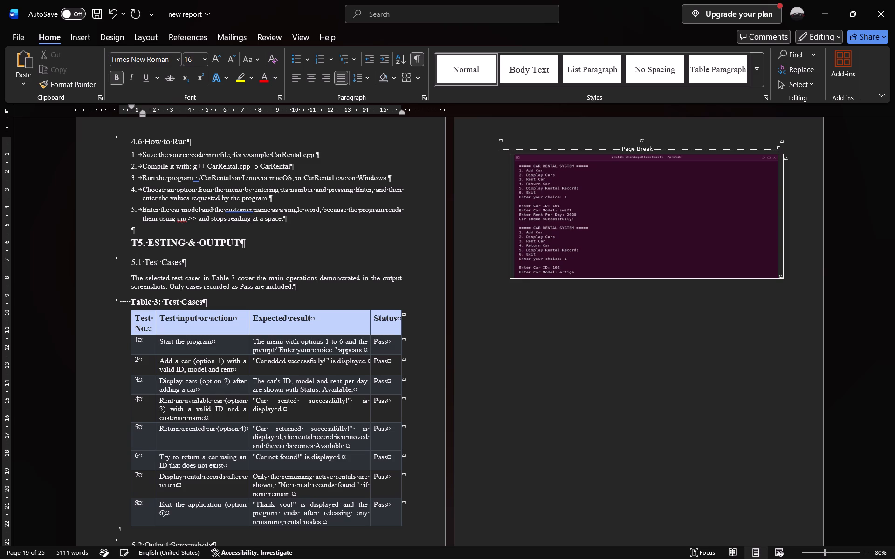
key(BackSpace)
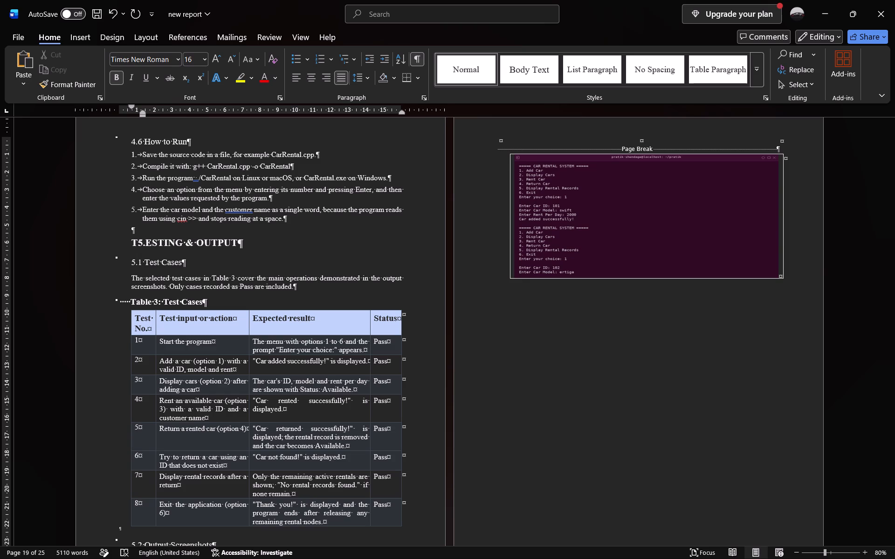
key(space)
key(shift+t)
key(Left)
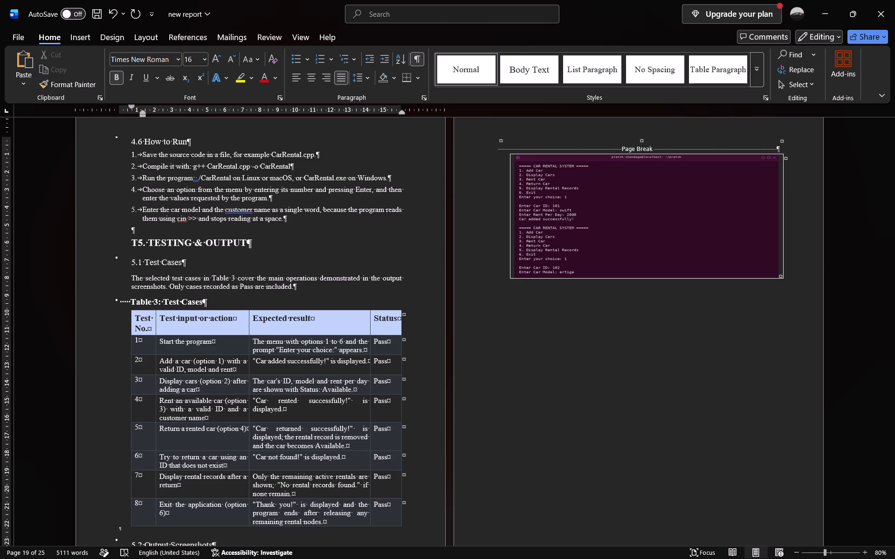
key(Left)
key(Left)
key(Left)
key(BackSpace)
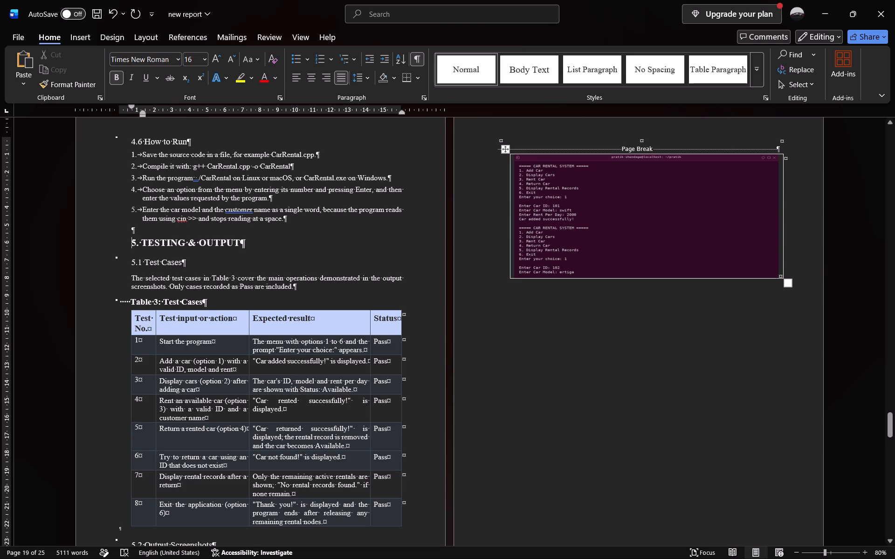
Insert a paragraph break before the "5.2 Output Screenshots" heading to push it onto the page with the first console screenshot.
scroll(360, 279, down, 1)
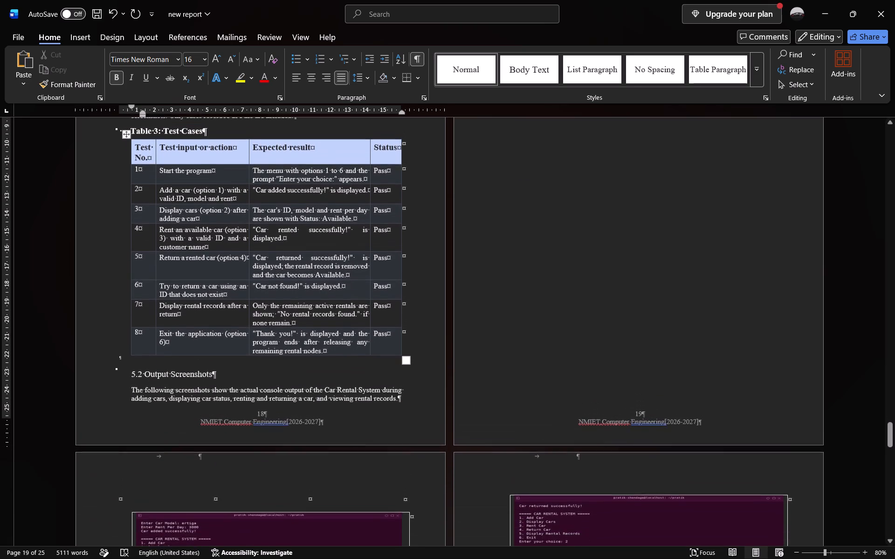
scroll(360, 279, down, 1)
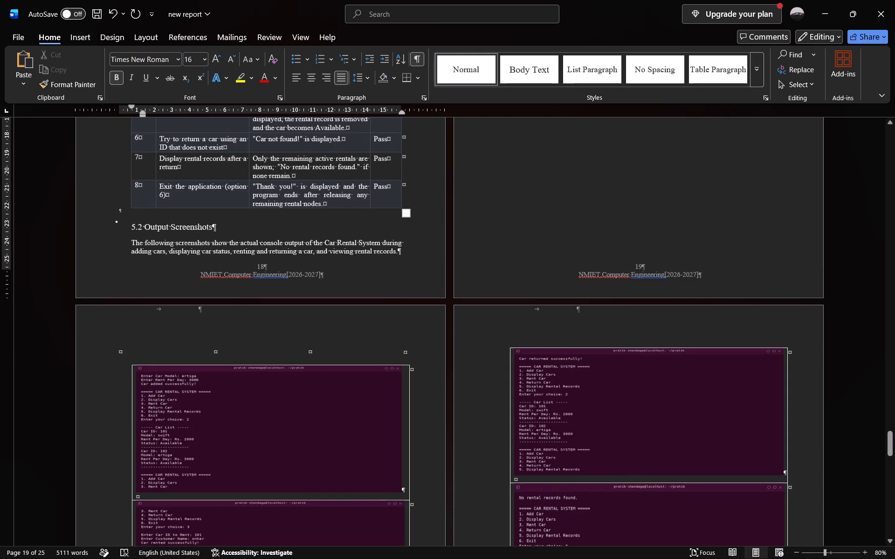
scroll(360, 279, down, 1)
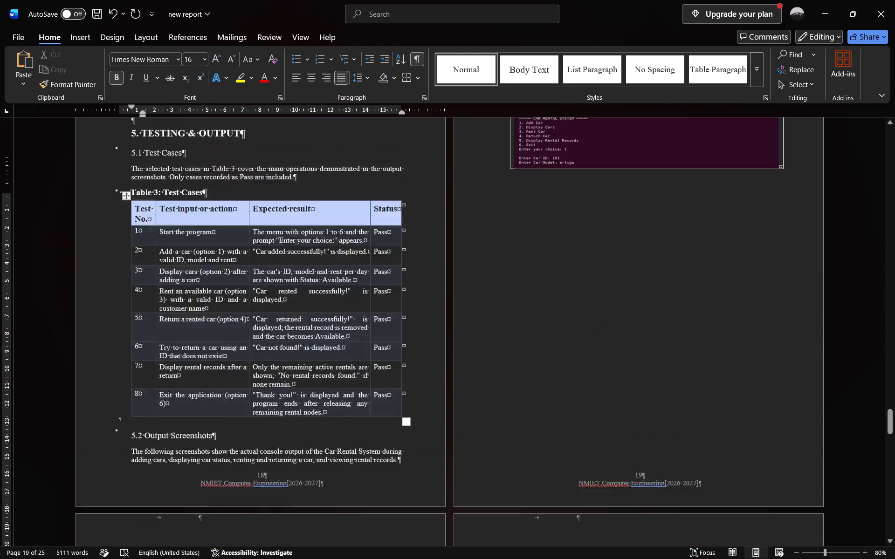
scroll(360, 279, down, 3)
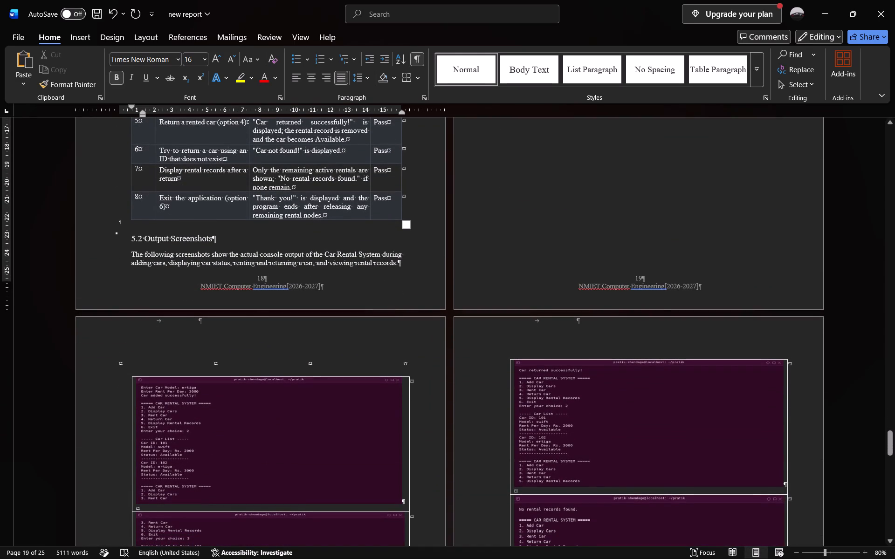
click(118, 399)
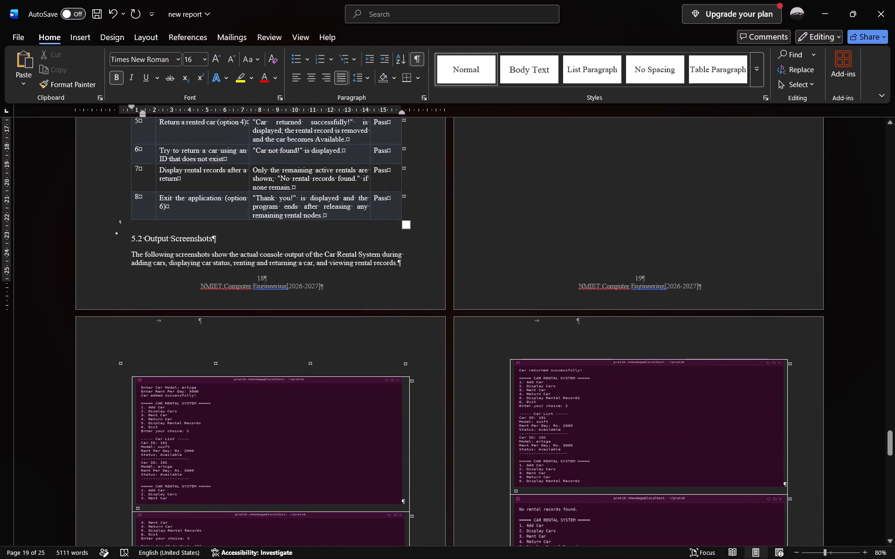
click(128, 242)
key(Return)
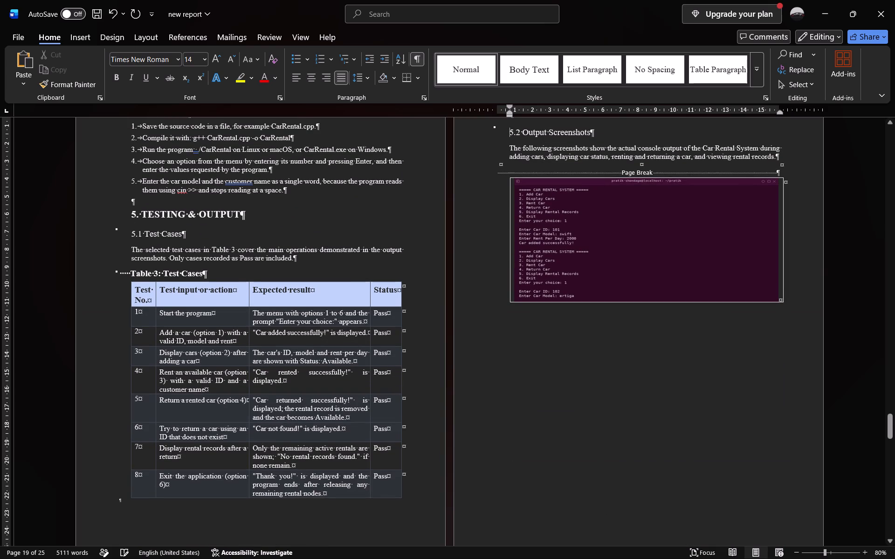
Copy the console screenshot beginning "Enter Car Model: ertiga" and add a paragraph before the page break by the first output screenshot.
scroll(128, 242, right, 2)
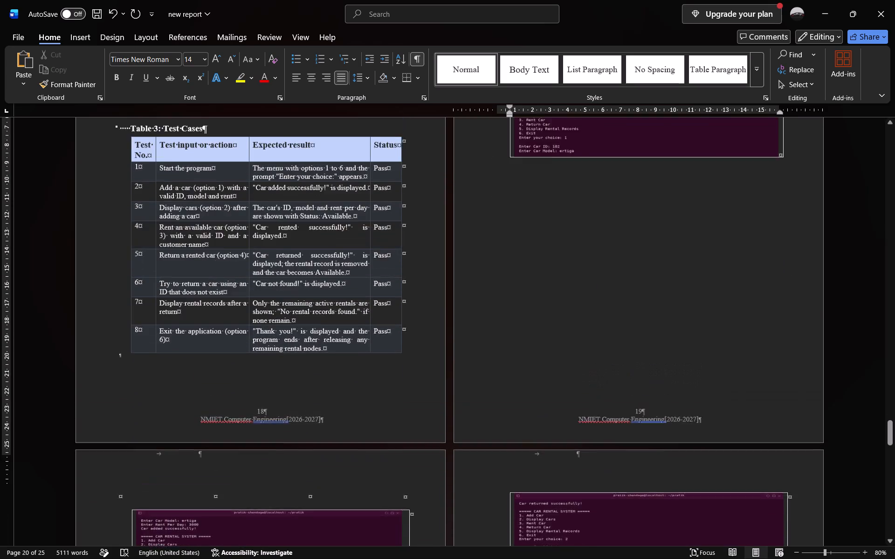
scroll(128, 242, right, 2)
scroll(128, 242, down, 3)
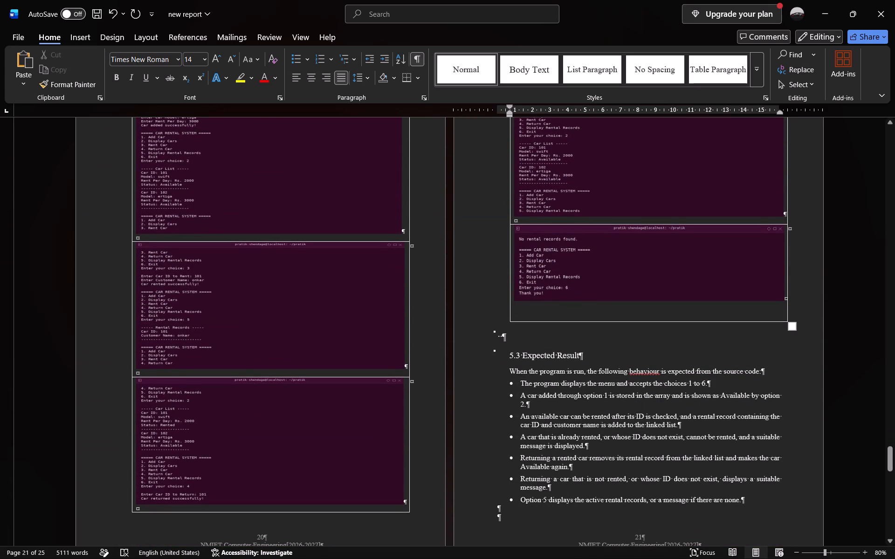
scroll(310, 309, up, 4)
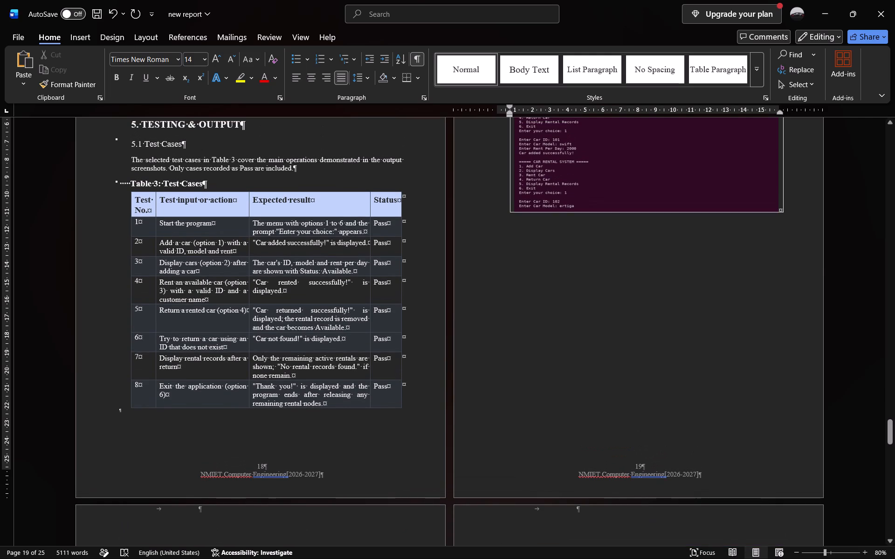
scroll(399, 394, down, 3)
double_click(284, 375)
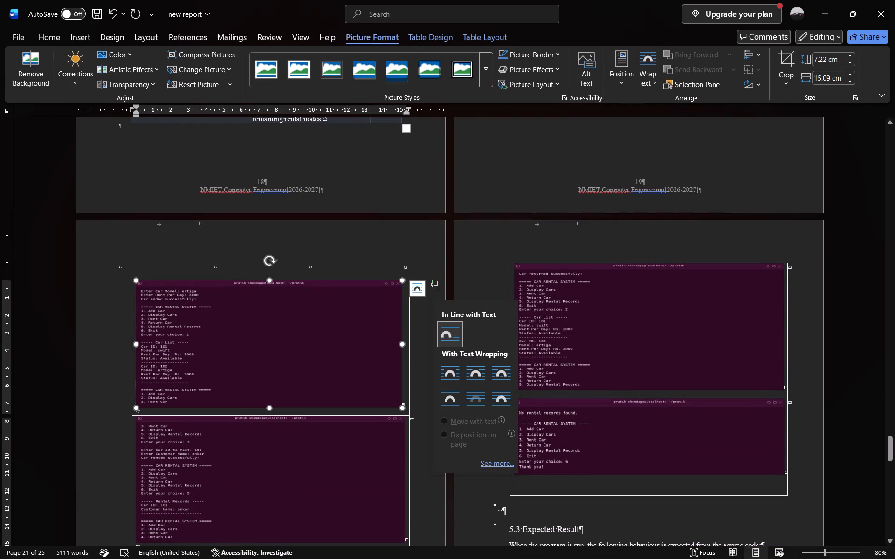
key(ctrl+c)
scroll(599, 232, up, 4)
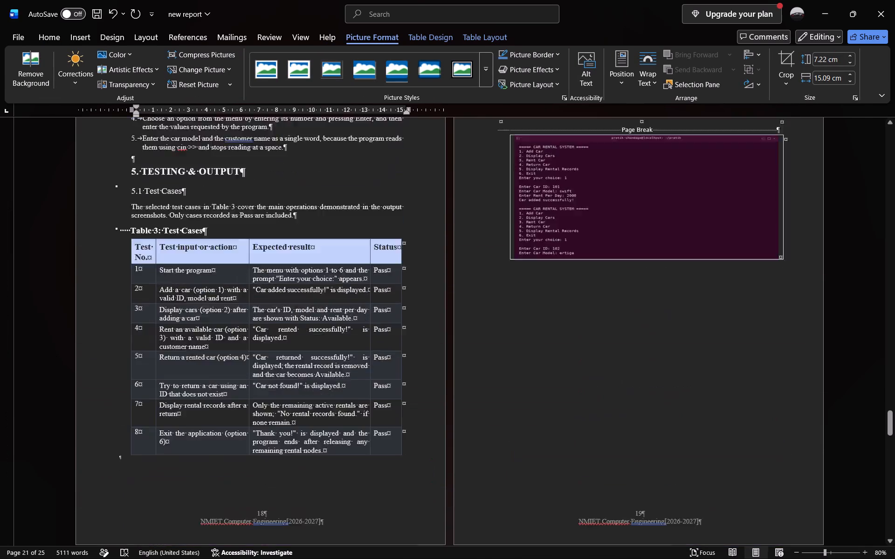
click(585, 276)
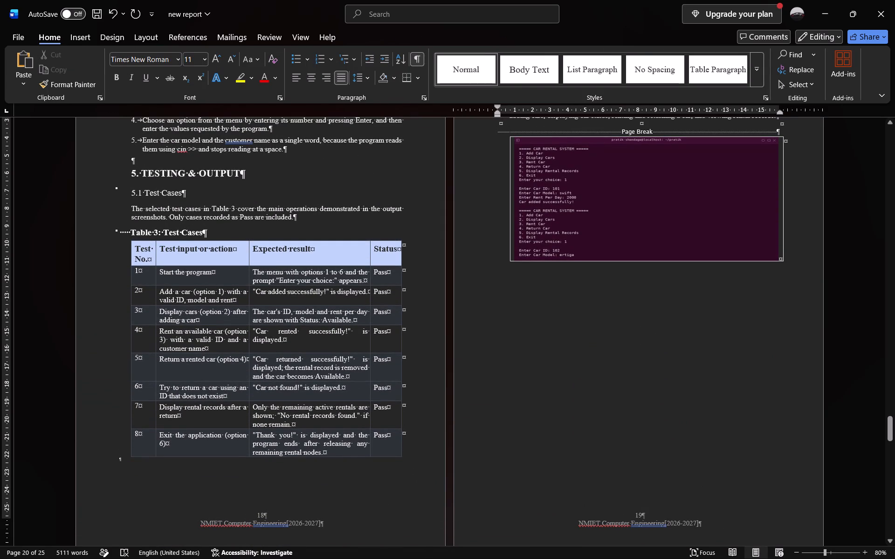
key(Return)
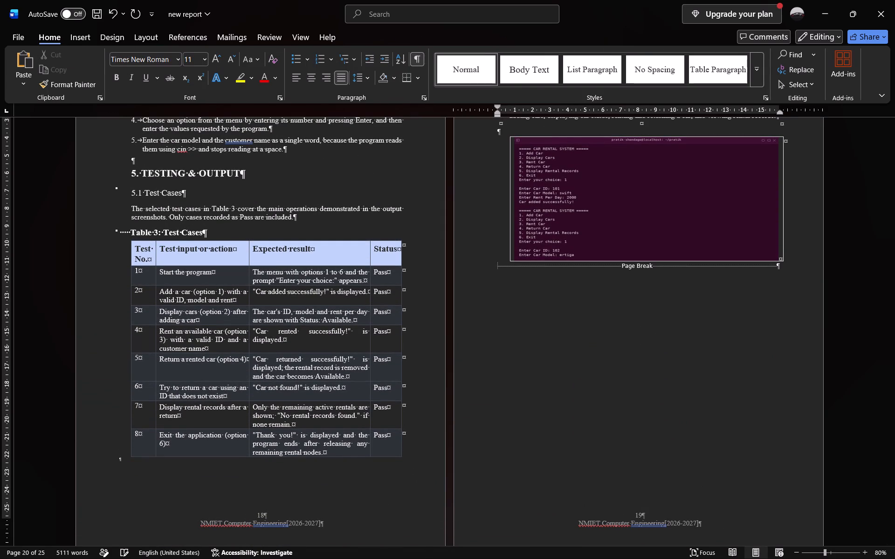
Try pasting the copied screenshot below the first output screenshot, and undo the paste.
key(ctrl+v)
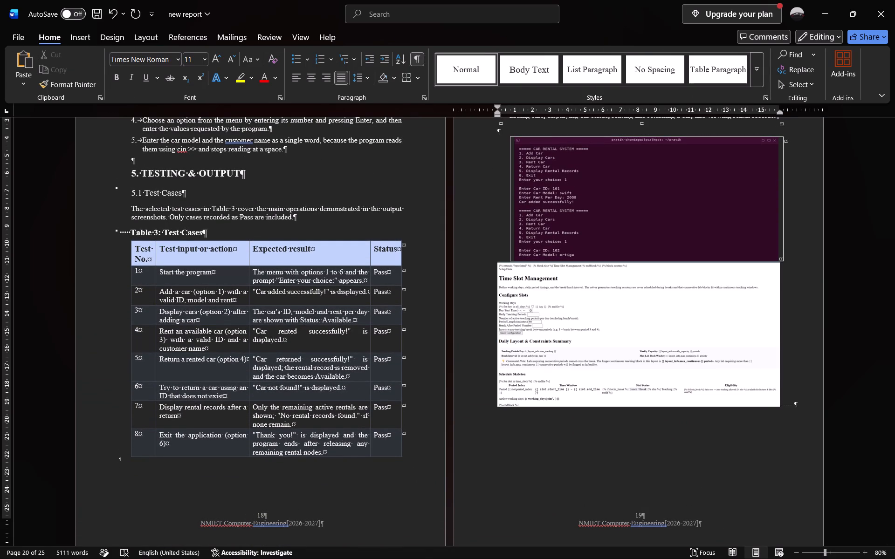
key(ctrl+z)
Move the screenshot beginning "Enter Car Model: ertiga" out of its table cell to directly below the first output screenshot in 5.2.
scroll(535, 315, down, 2)
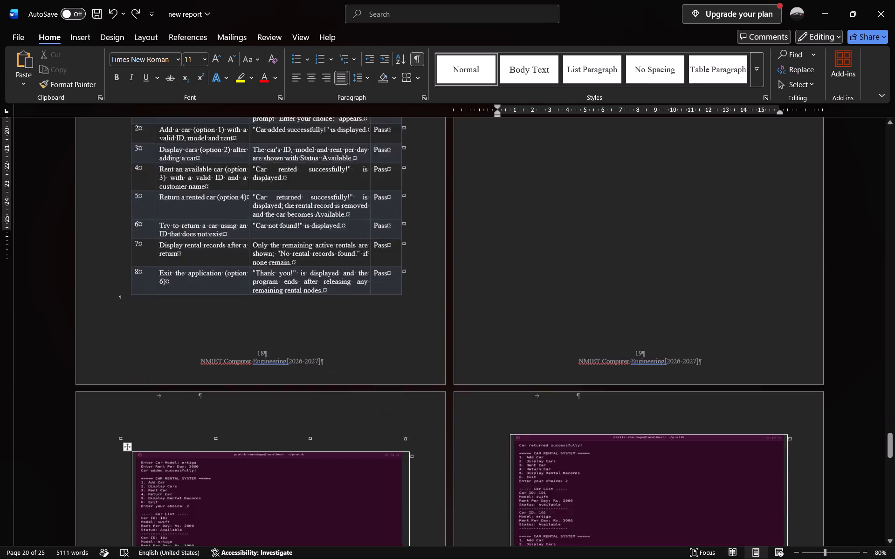
scroll(535, 315, down, 1)
click(332, 359)
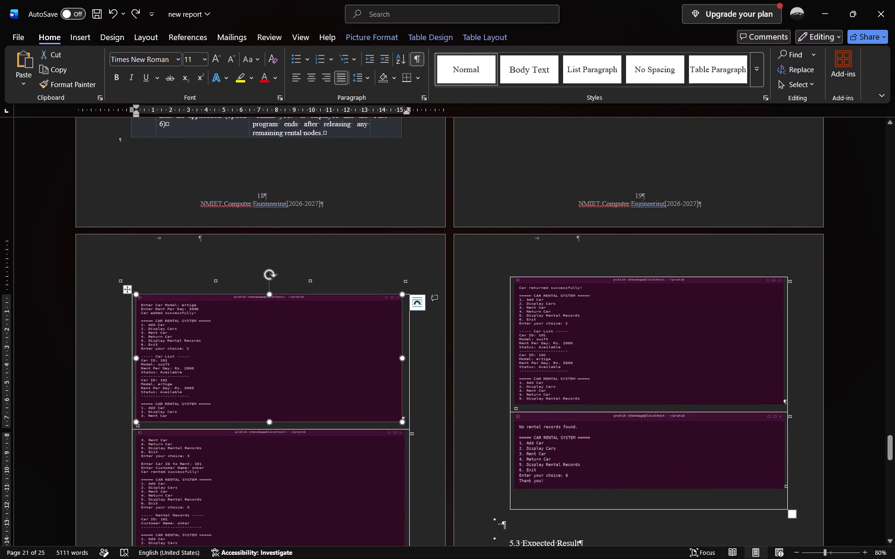
right_click(332, 359)
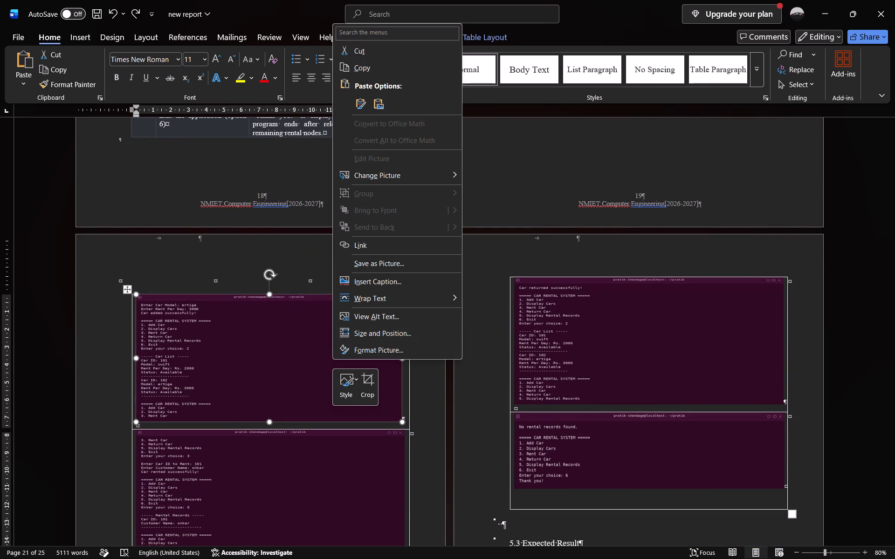
click(369, 74)
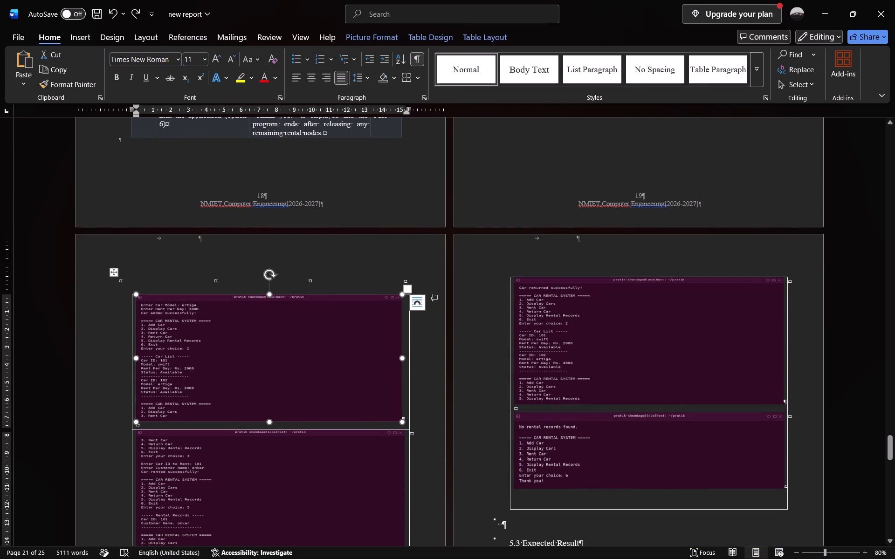
click(331, 388)
click(342, 391)
right_click(342, 391)
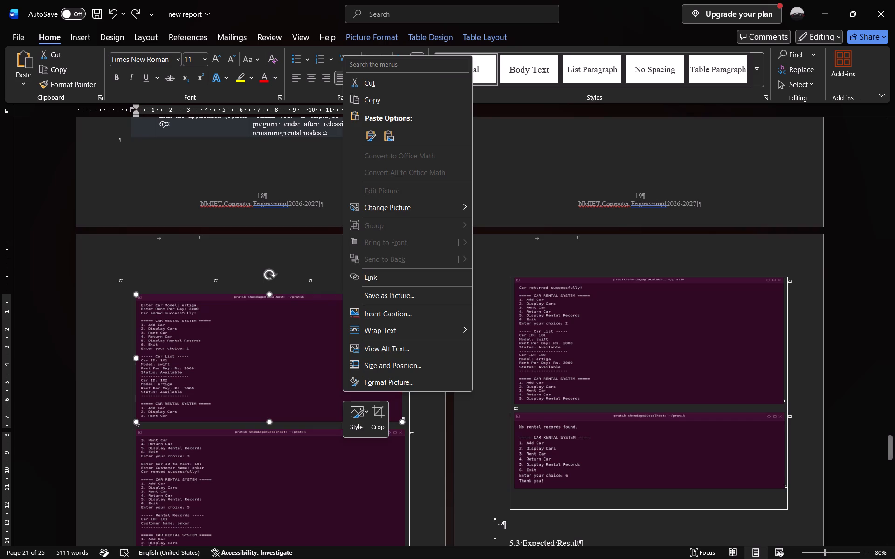
click(373, 86)
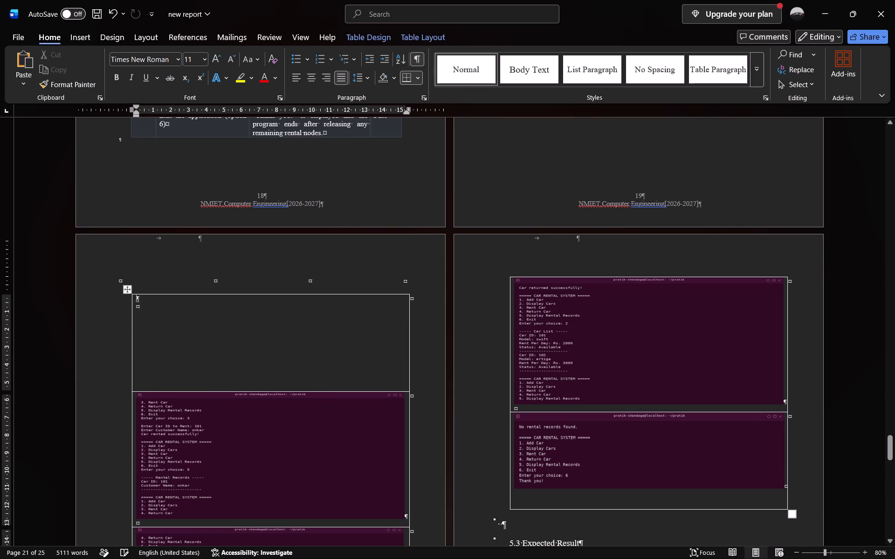
scroll(546, 165, up, 5)
click(593, 318)
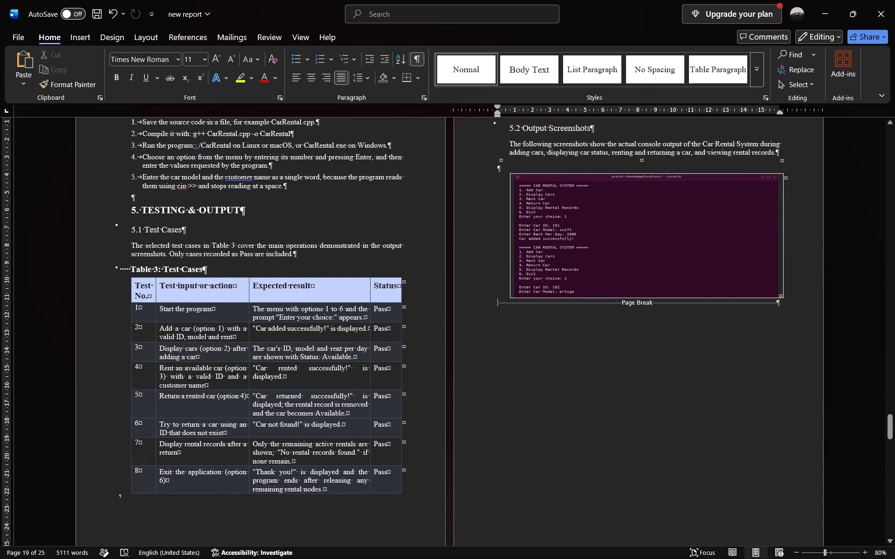
key(ctrl+v)
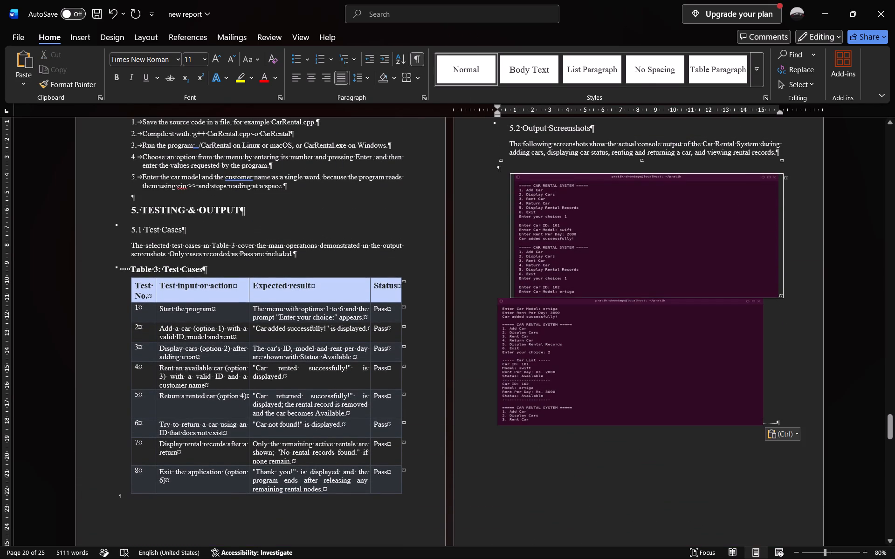
Take the first 5.2 output screenshot out of its table, delete the emptied row, and place the picture above the ertiga screenshot.
click(652, 269)
key(ctrl+x)
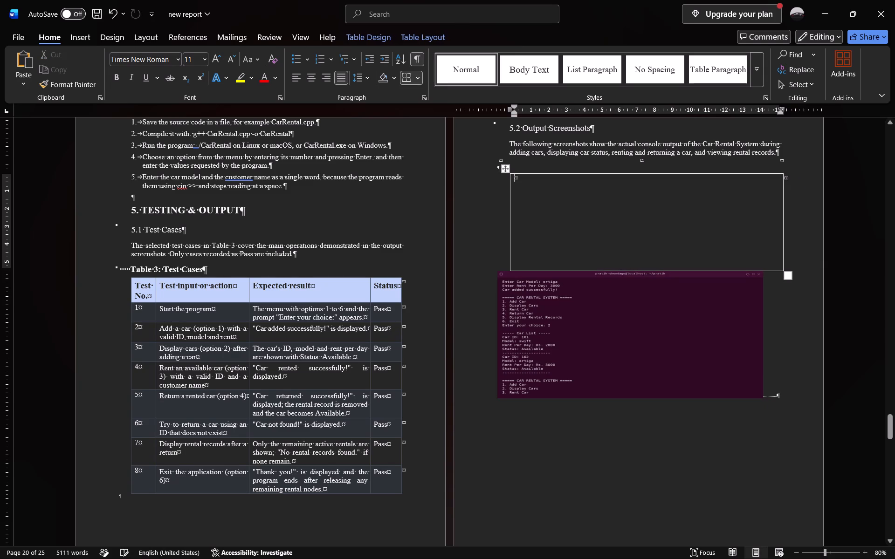
right_click(577, 249)
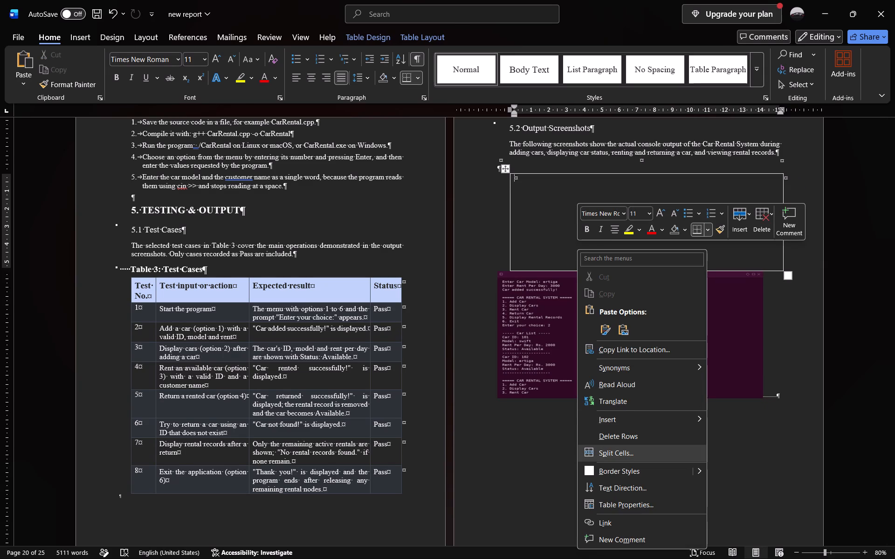
click(622, 431)
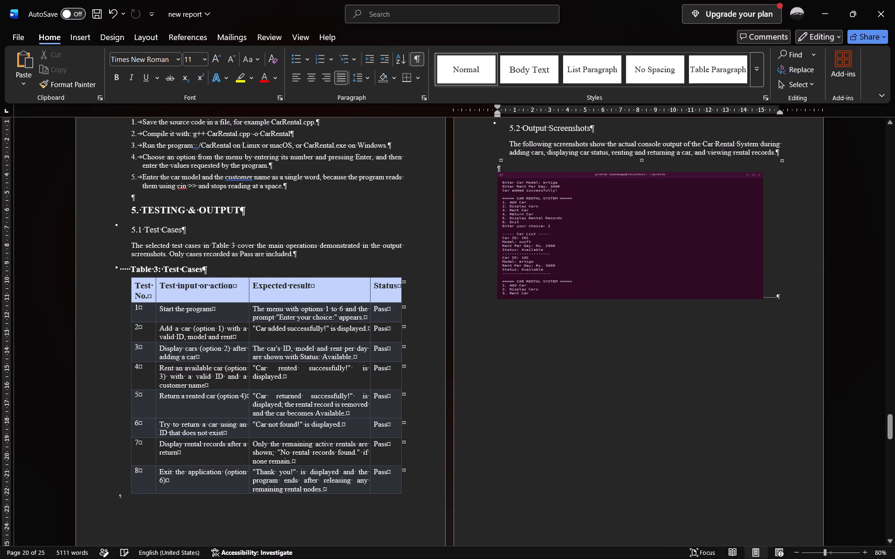
key(ctrl+v)
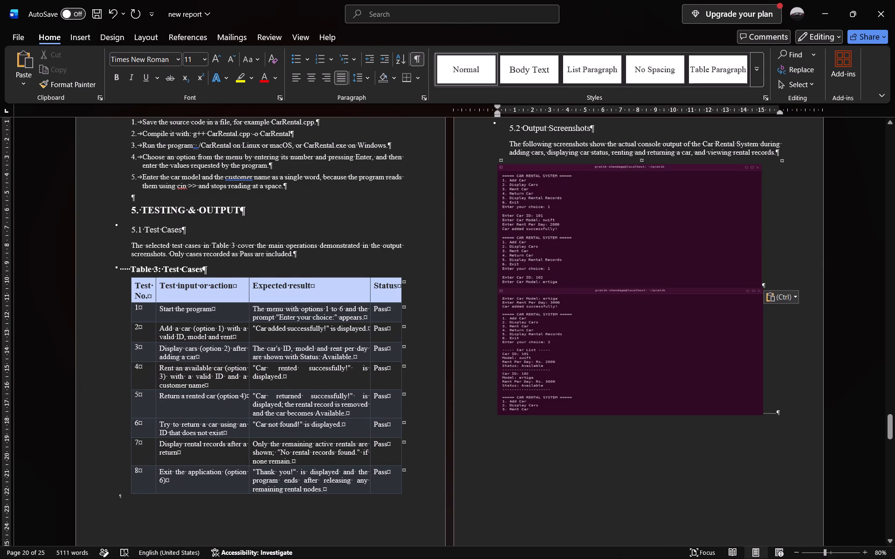
Insert an empty paragraph between the two console screenshots in 5.2 Output Screenshots.
click(785, 258)
click(768, 264)
key(Return)
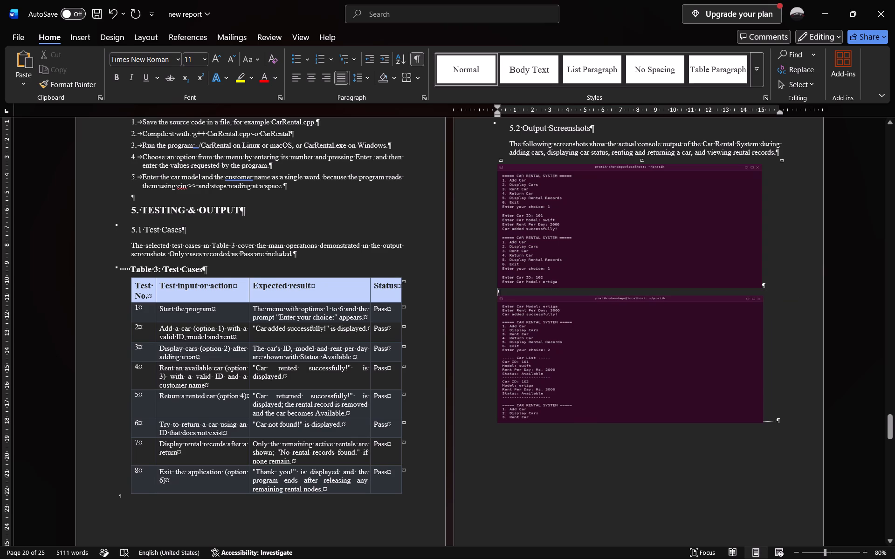
Center both console screenshots under the 5.2 Output Screenshots introduction on the page.
click(706, 237)
shift+click(649, 381)
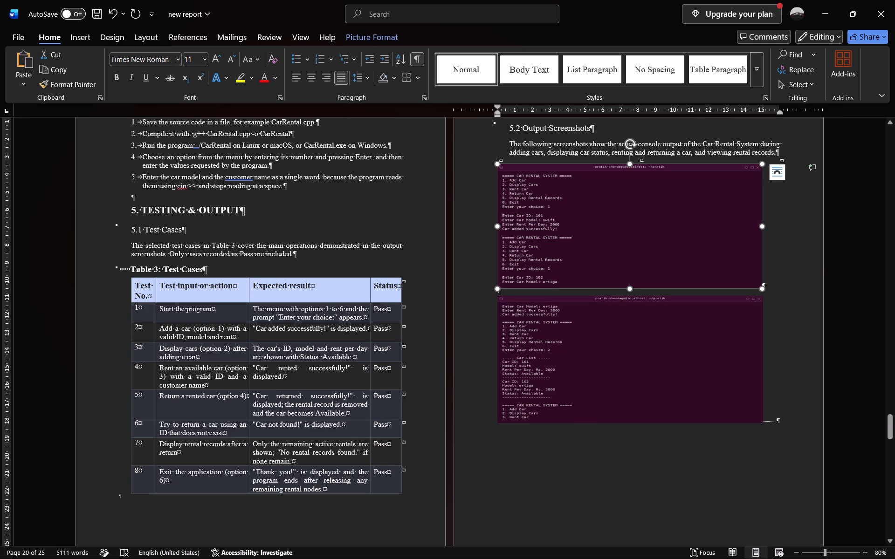
shift+click(649, 381)
shift+click(695, 449)
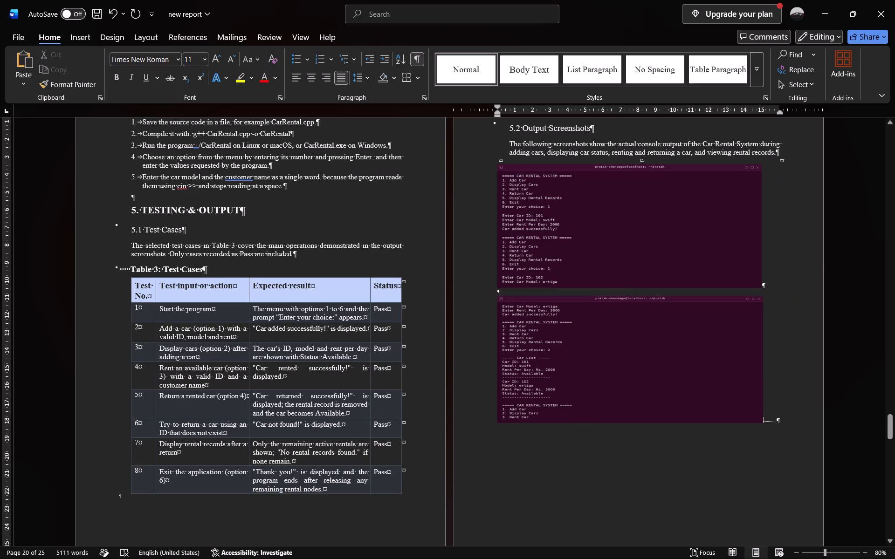
key(shift+Up)
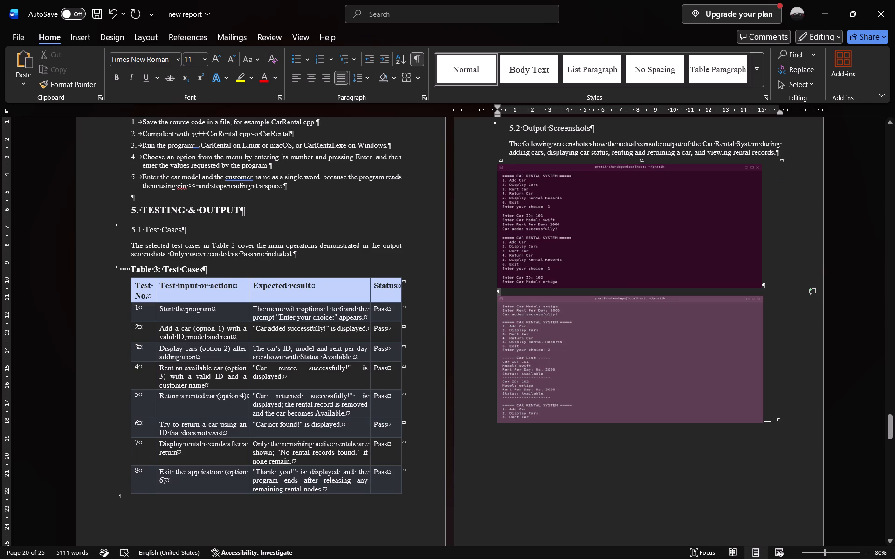
key(shift+Up)
key(shift+Up)
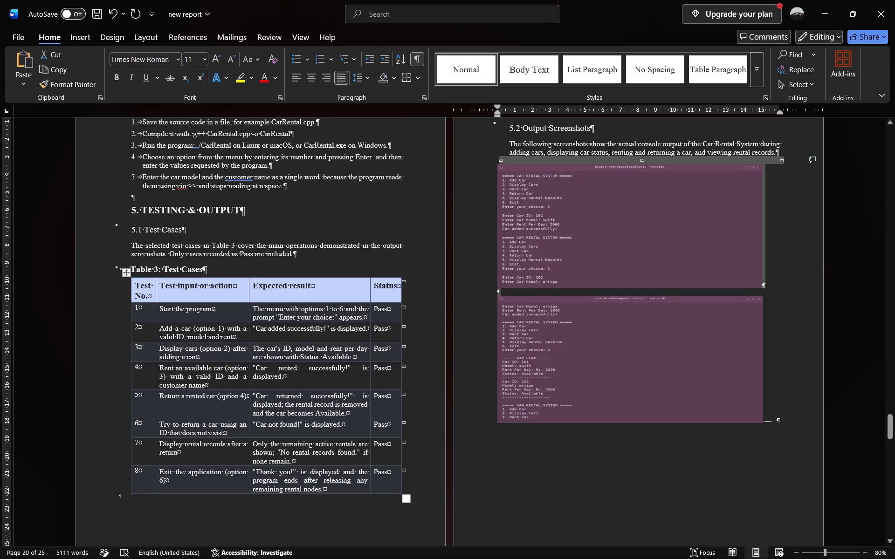
click(317, 79)
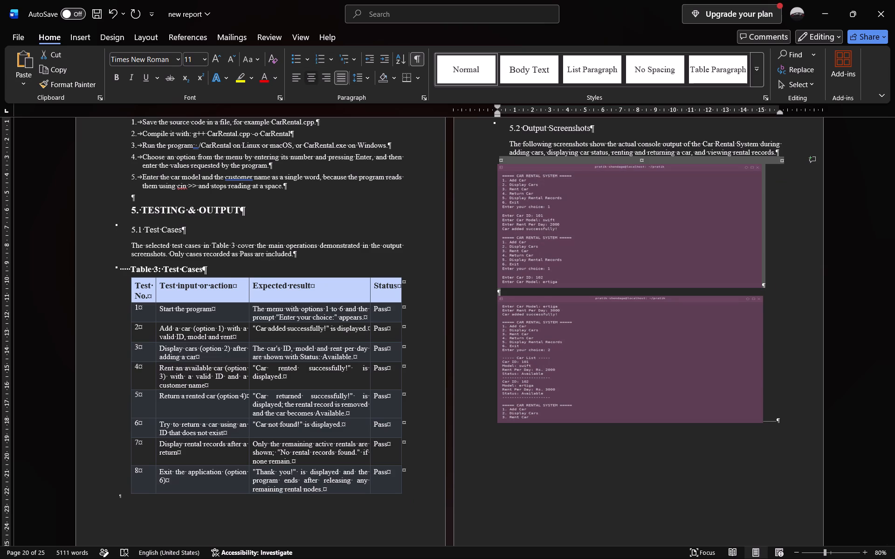
click(611, 484)
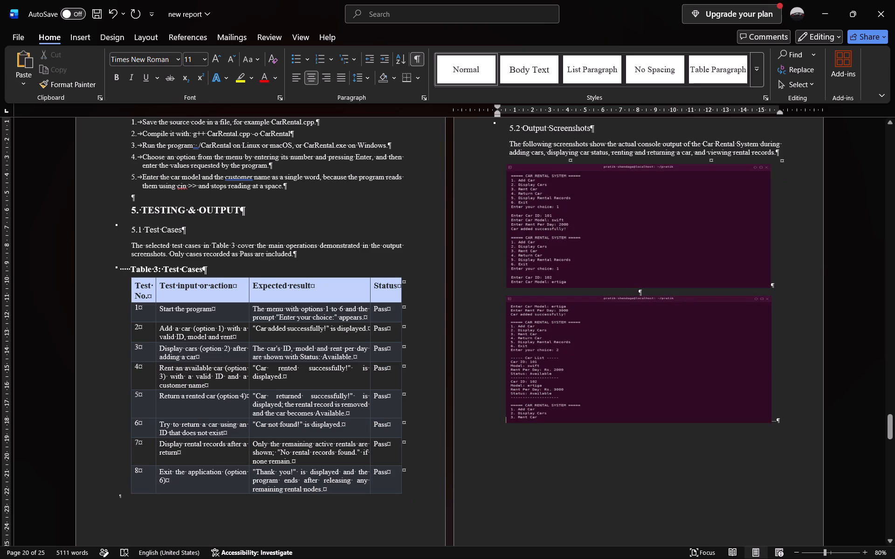
scroll(611, 484, down, 5)
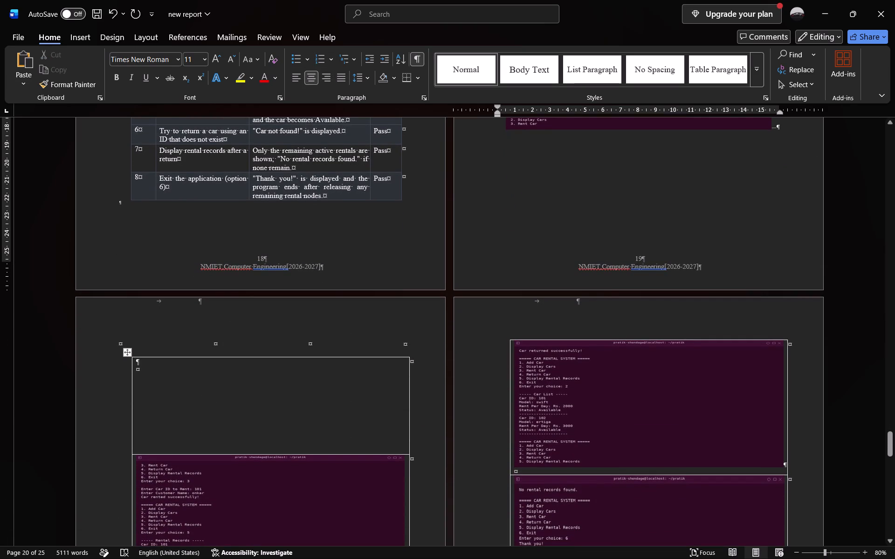
Delete the emptied row at the top of the output screenshot table on the page after the centered console screenshots.
click(379, 411)
right_click(379, 411)
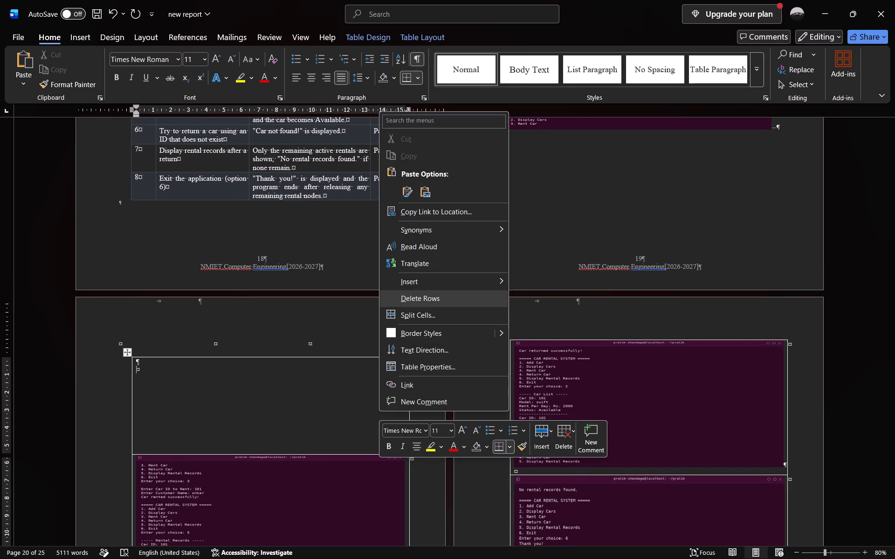
click(443, 298)
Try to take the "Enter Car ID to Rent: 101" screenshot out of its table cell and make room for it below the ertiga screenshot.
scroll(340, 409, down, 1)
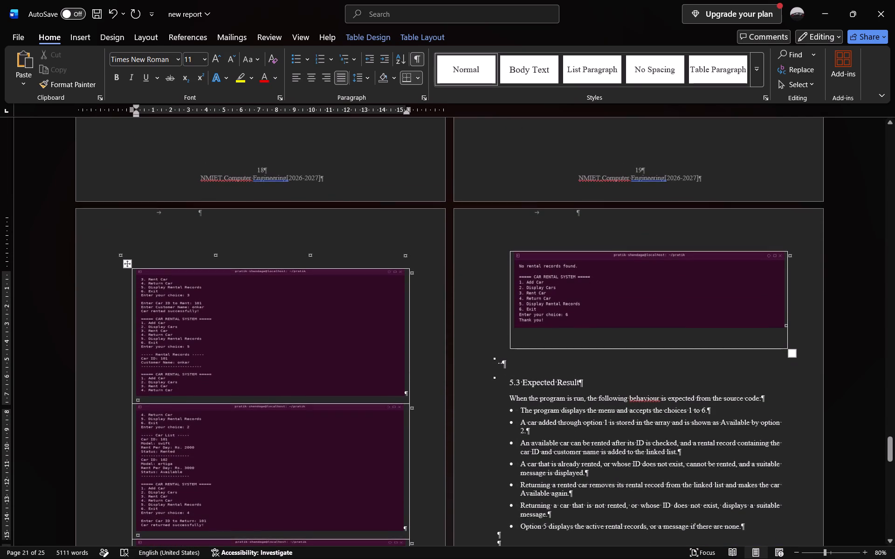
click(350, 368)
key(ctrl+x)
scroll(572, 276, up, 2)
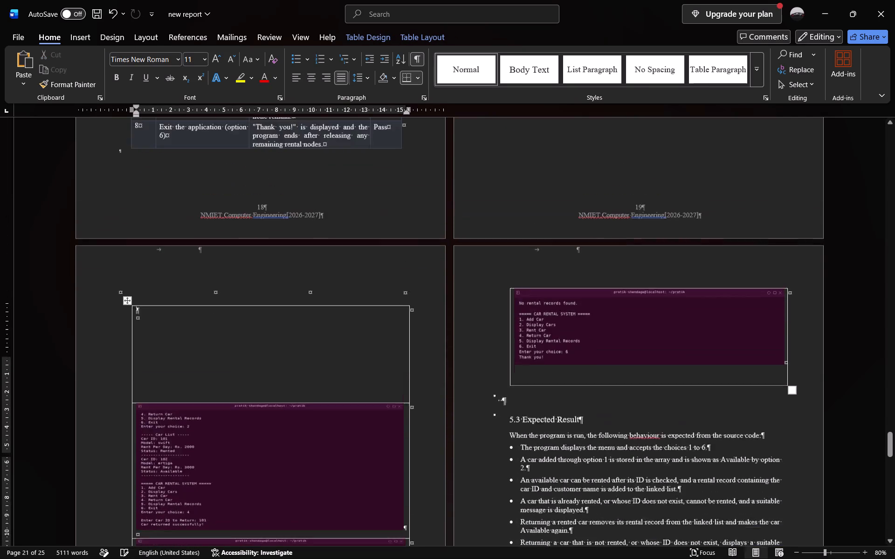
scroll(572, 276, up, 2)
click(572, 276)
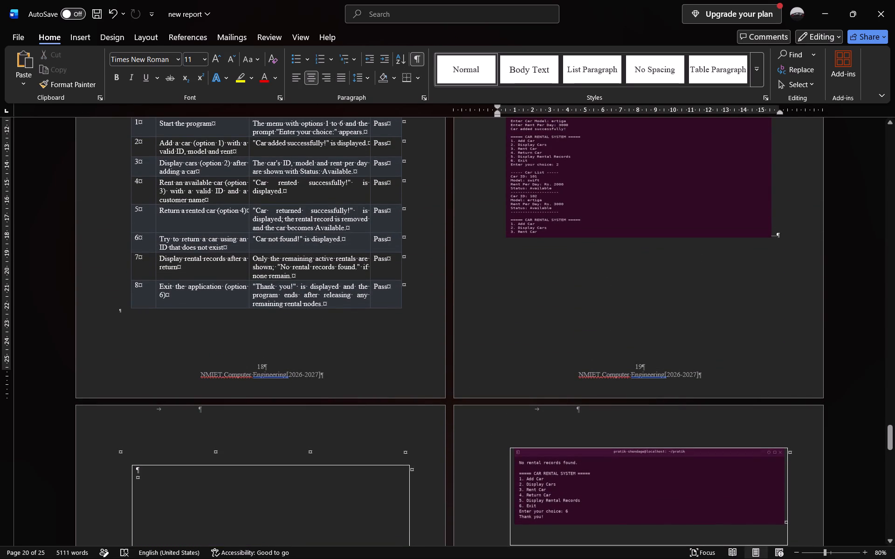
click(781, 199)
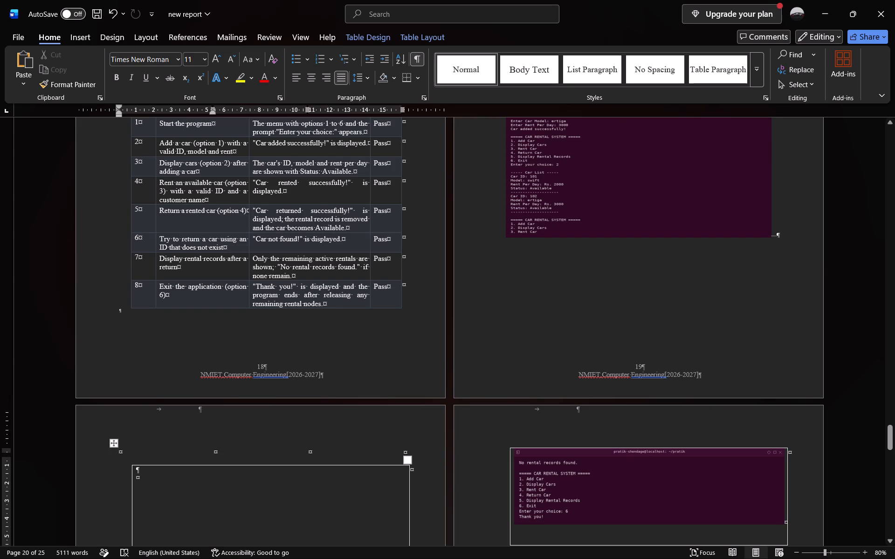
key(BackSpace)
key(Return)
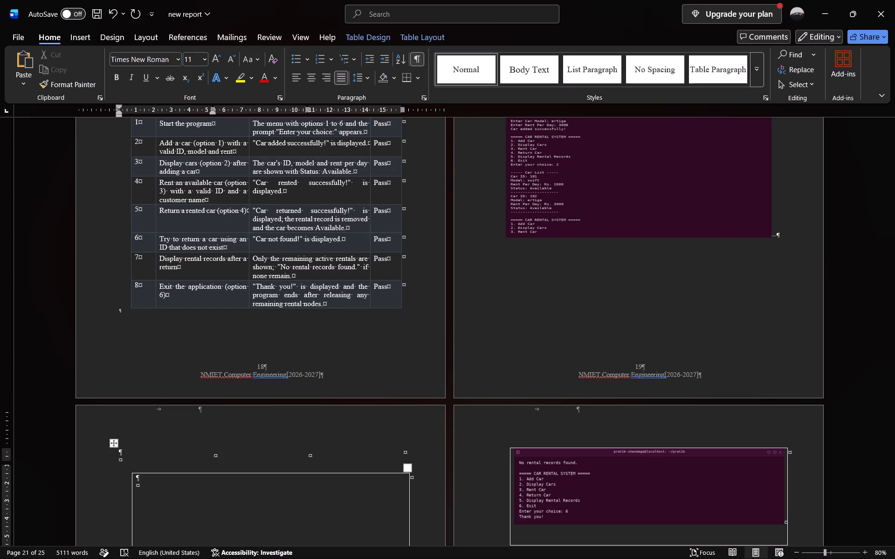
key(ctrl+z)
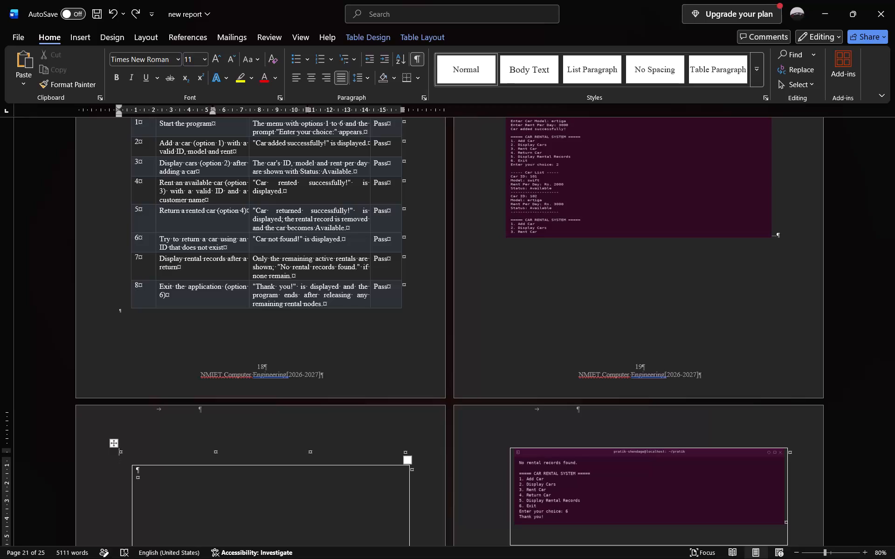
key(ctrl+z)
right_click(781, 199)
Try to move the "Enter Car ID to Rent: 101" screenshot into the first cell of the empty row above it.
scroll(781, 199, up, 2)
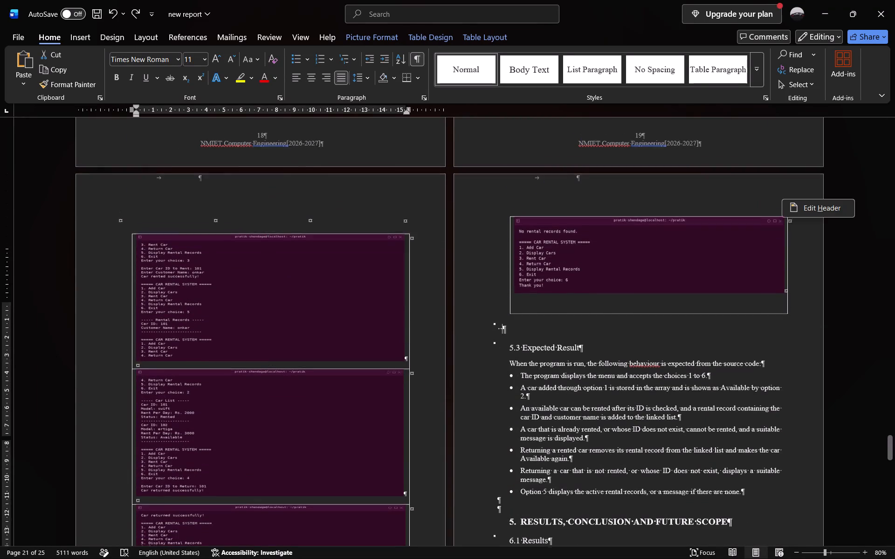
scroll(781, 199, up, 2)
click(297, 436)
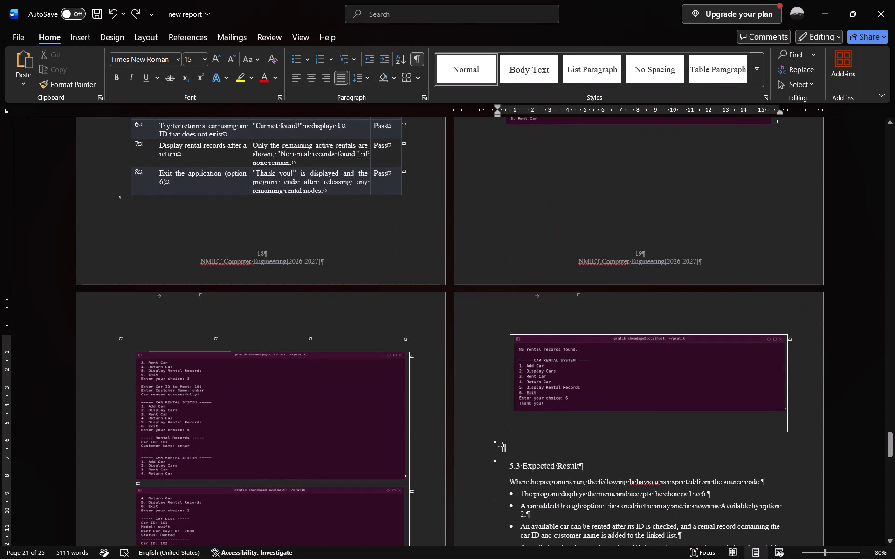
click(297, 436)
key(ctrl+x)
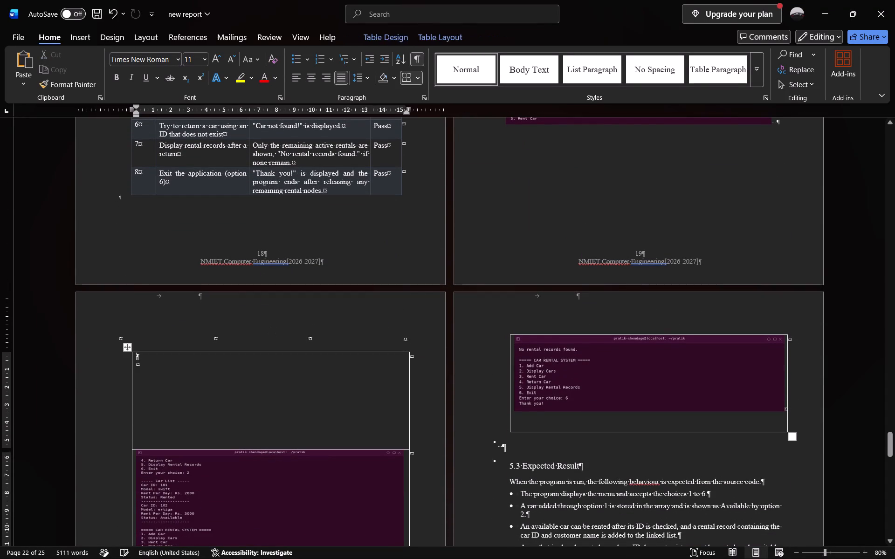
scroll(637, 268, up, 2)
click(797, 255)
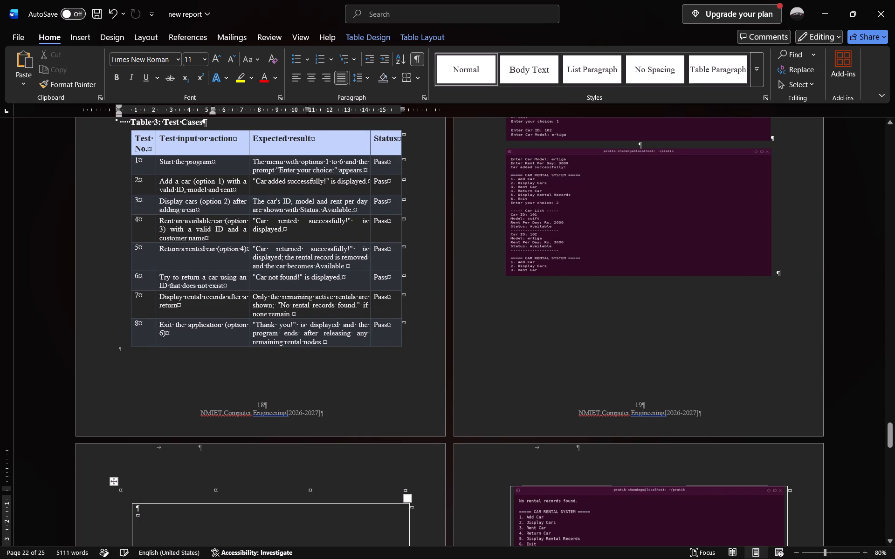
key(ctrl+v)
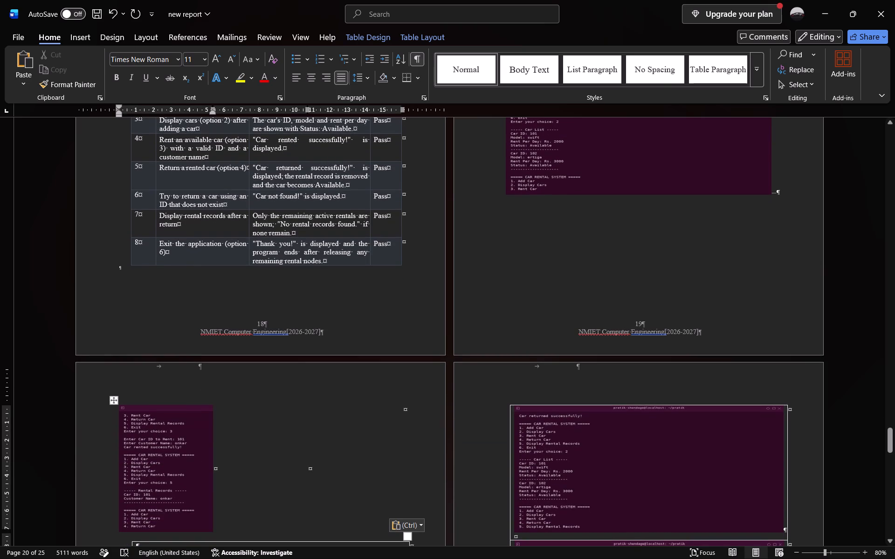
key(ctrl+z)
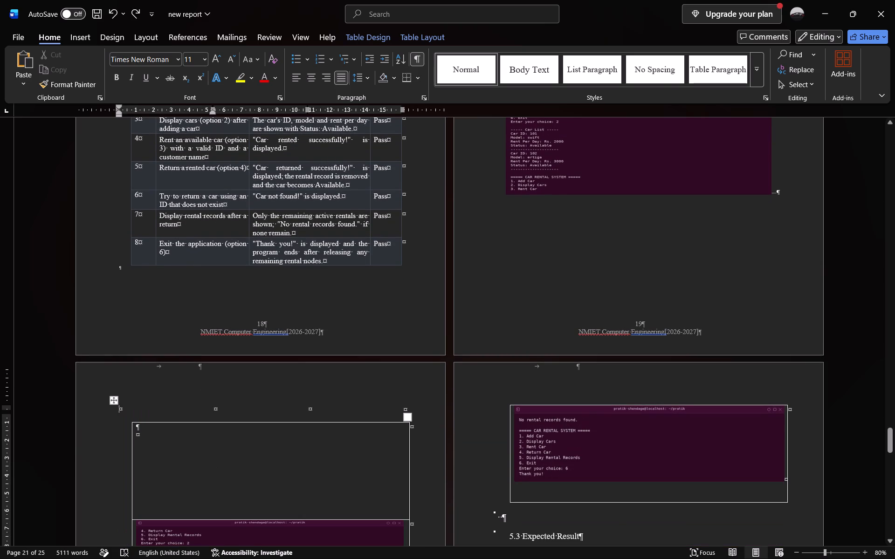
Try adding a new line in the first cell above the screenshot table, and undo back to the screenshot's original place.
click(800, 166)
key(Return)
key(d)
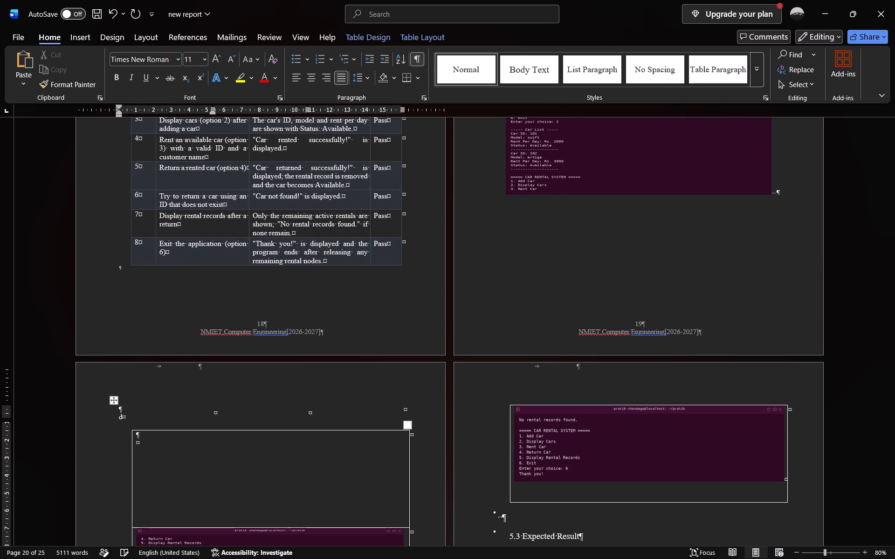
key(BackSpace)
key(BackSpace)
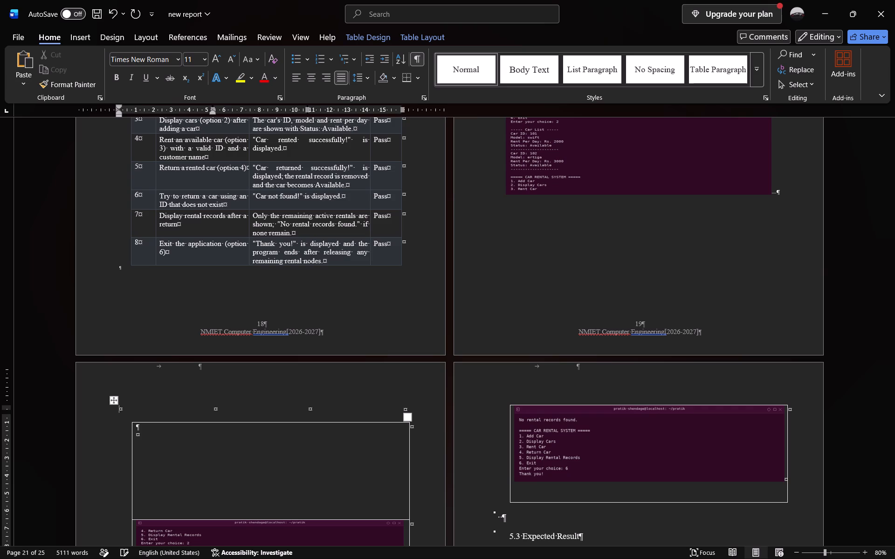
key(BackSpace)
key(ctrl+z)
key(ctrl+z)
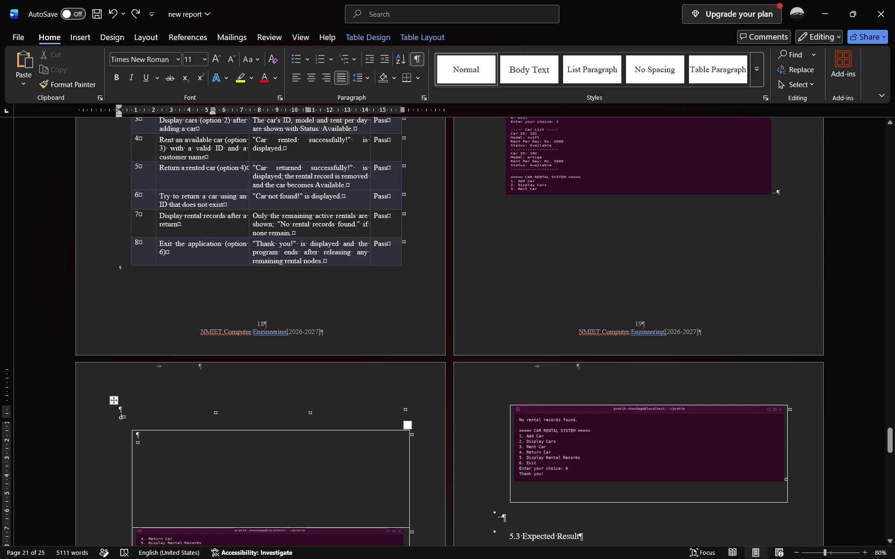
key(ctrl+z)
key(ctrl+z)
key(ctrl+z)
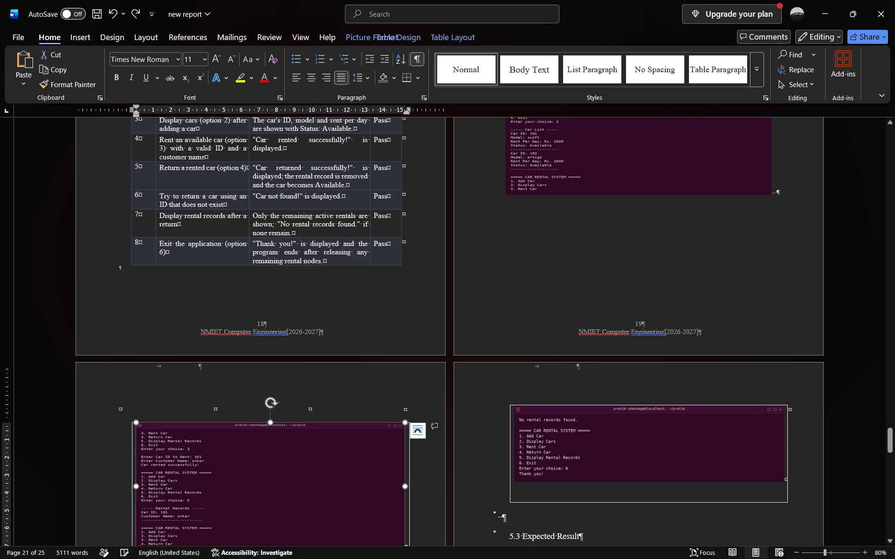
Move the "Enter Car ID to Rent: 101" screenshot into the first cell of the empty row above, below a new empty paragraph.
scroll(309, 558, down, 1)
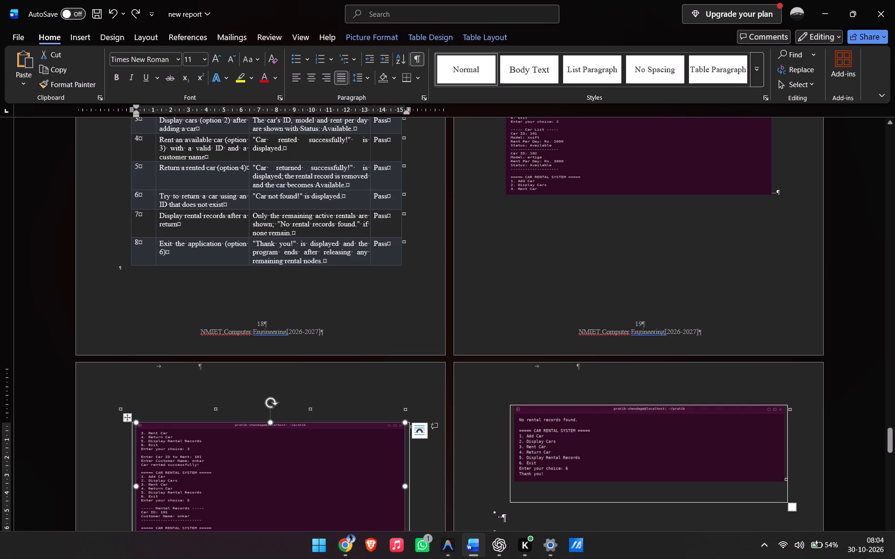
scroll(335, 483, down, 2)
click(346, 306)
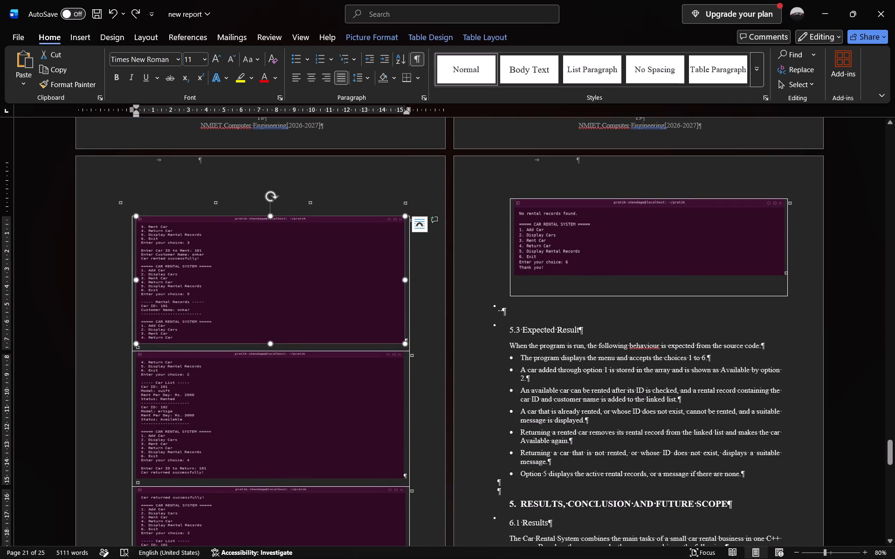
key(ctrl+x)
scroll(526, 258, up, 4)
click(781, 317)
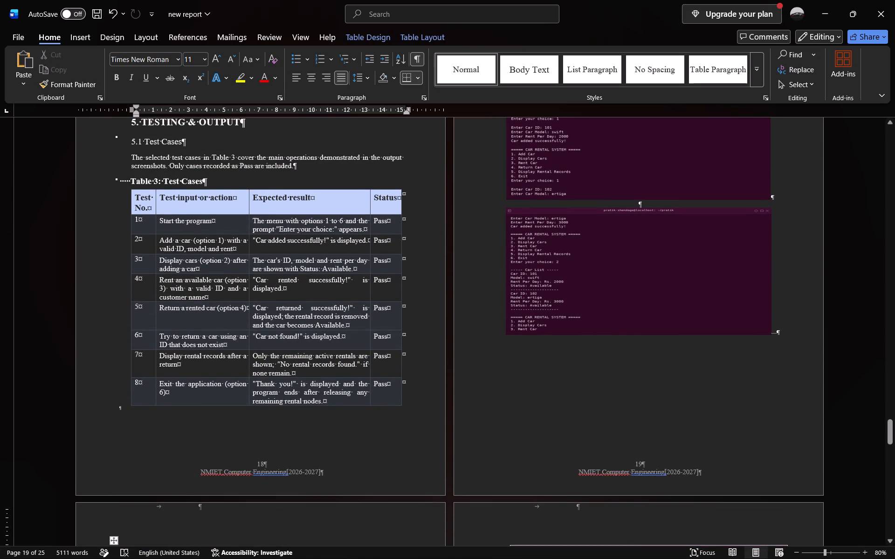
key(Return)
key(ctrl+v)
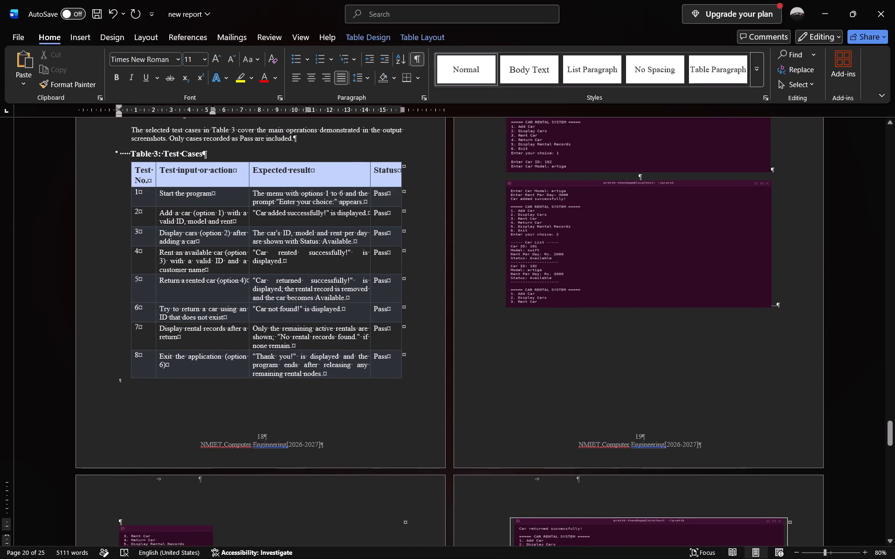
Widen the moved "Enter Car ID to Rent: 101" screenshot to 16.75 cm.
scroll(450, 318, down, 2)
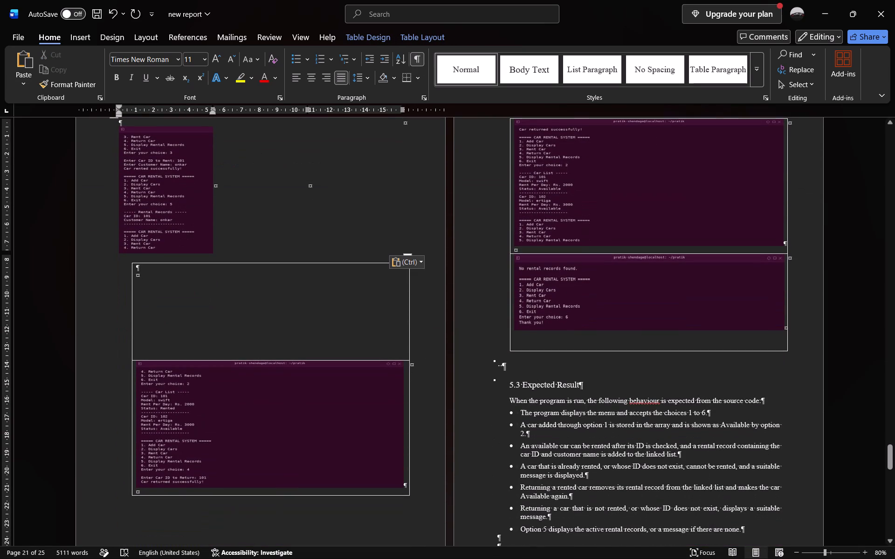
click(212, 185)
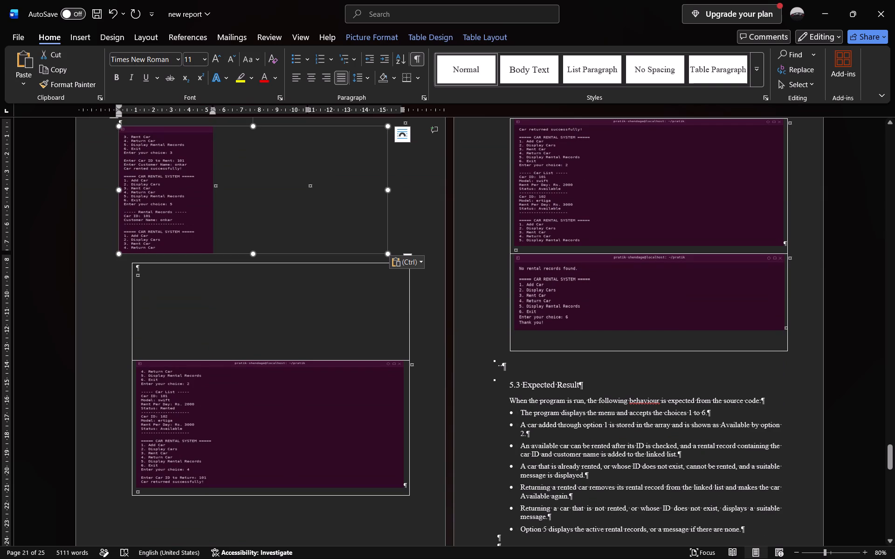
double_click(213, 186)
click(192, 192)
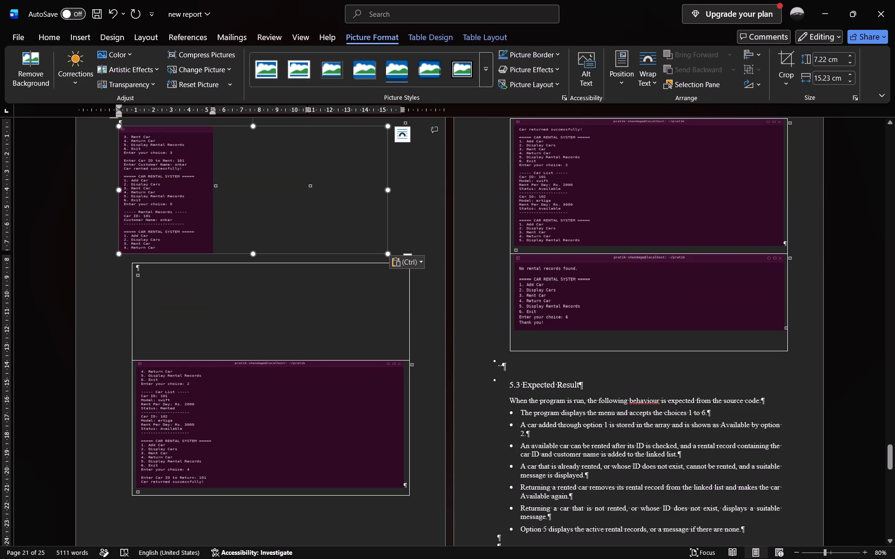
click(209, 187)
drag(384, 191, 414, 196)
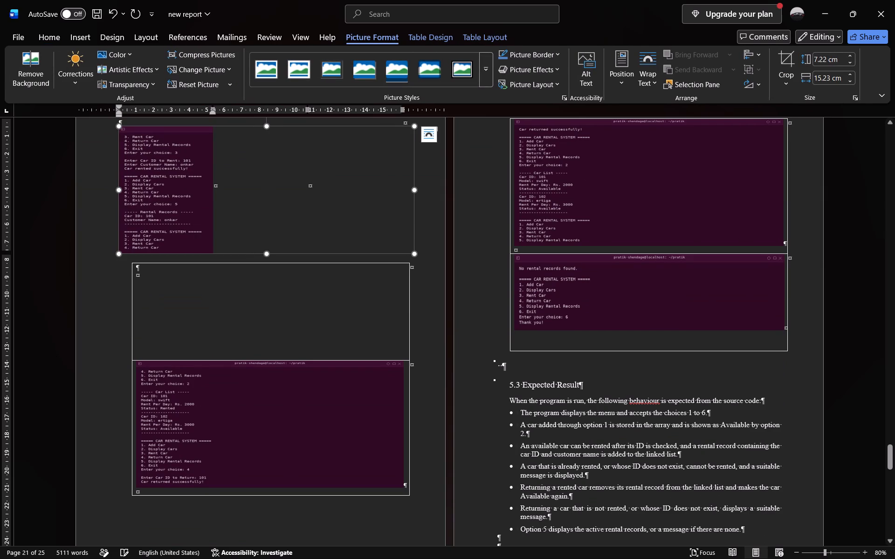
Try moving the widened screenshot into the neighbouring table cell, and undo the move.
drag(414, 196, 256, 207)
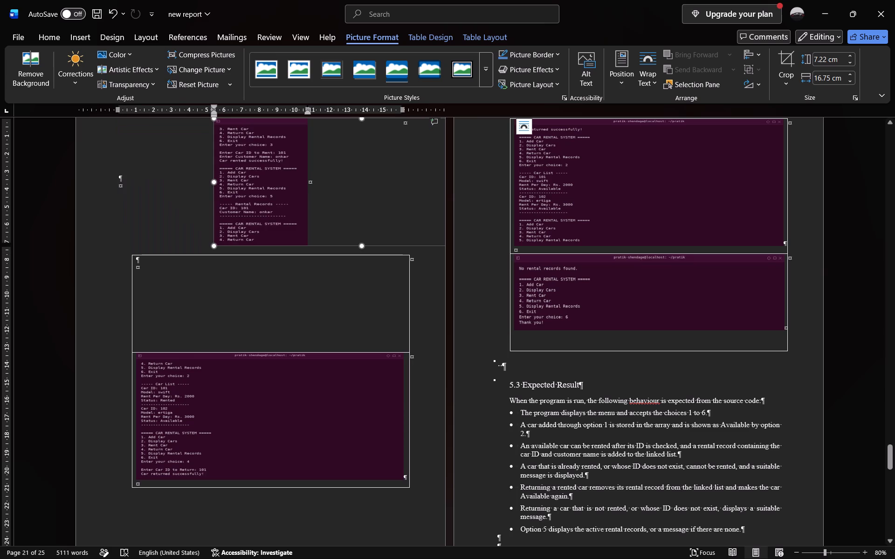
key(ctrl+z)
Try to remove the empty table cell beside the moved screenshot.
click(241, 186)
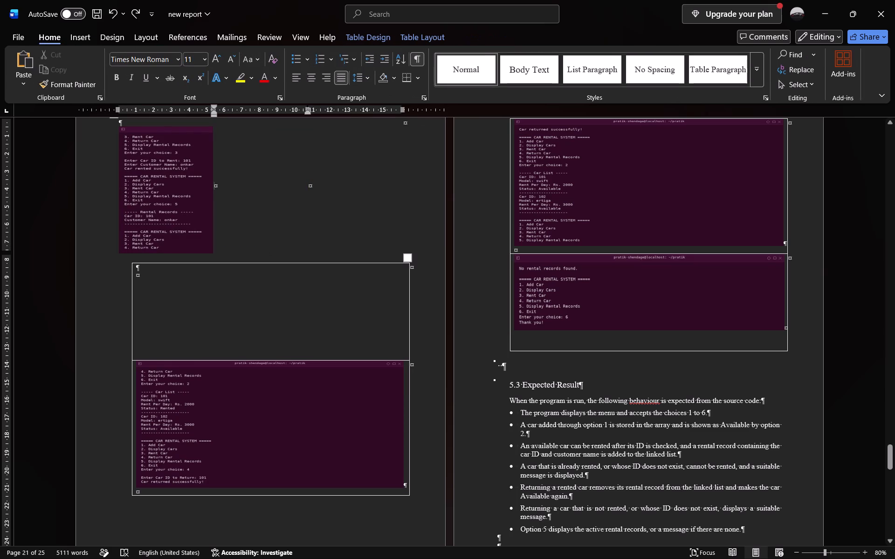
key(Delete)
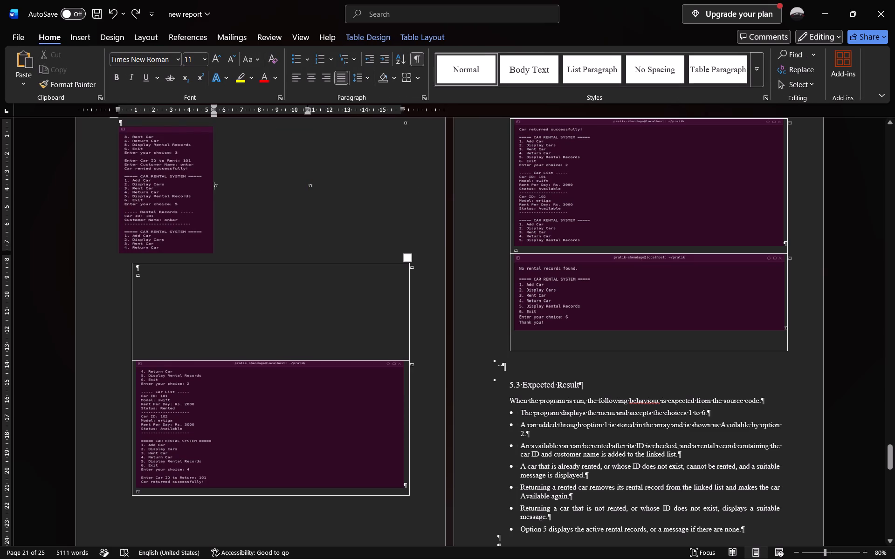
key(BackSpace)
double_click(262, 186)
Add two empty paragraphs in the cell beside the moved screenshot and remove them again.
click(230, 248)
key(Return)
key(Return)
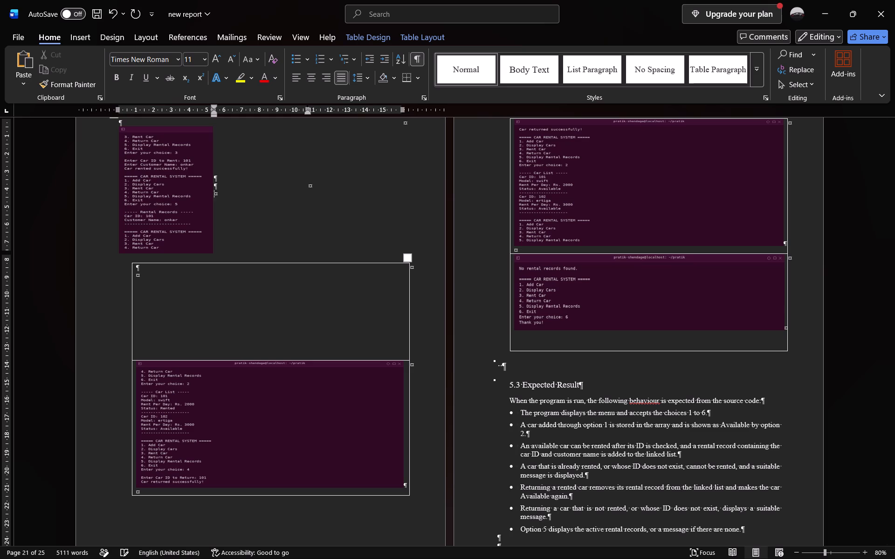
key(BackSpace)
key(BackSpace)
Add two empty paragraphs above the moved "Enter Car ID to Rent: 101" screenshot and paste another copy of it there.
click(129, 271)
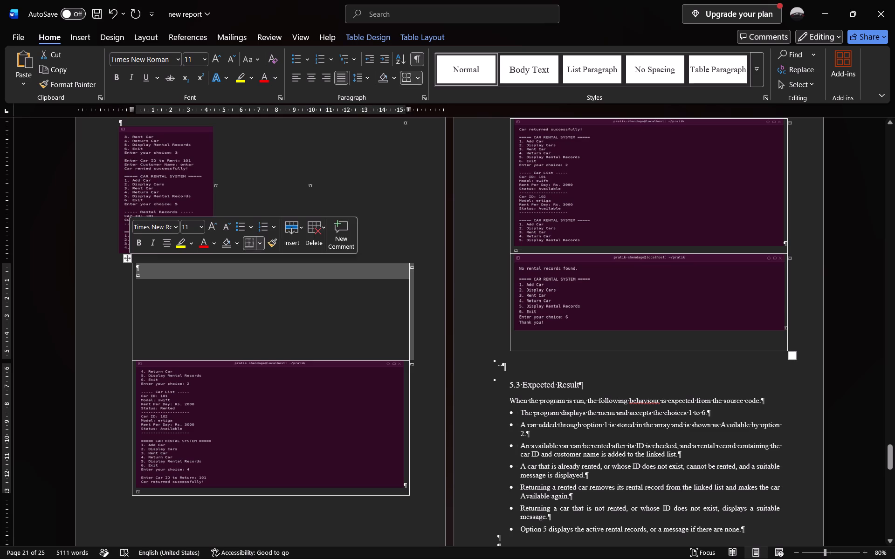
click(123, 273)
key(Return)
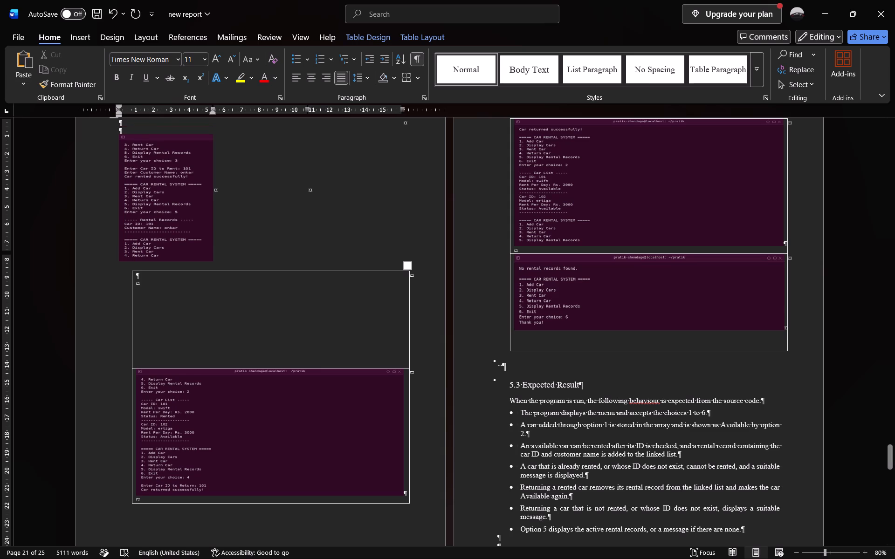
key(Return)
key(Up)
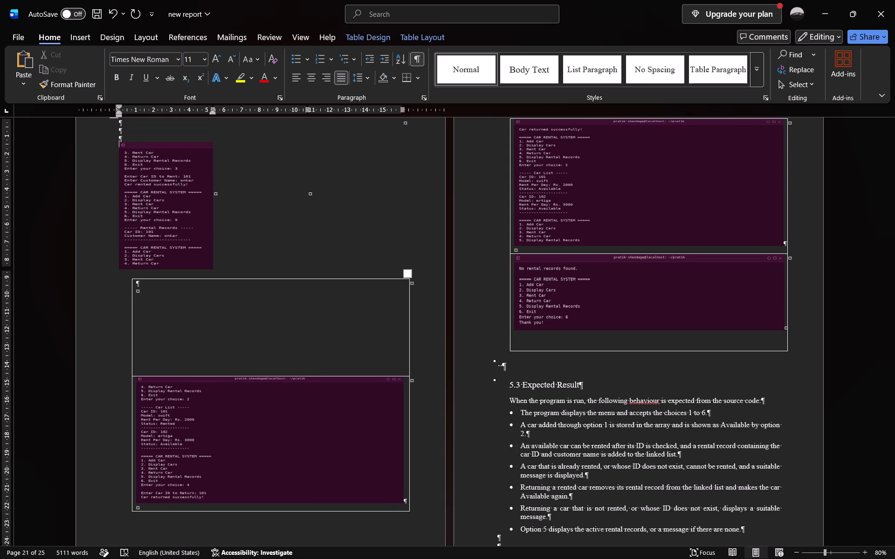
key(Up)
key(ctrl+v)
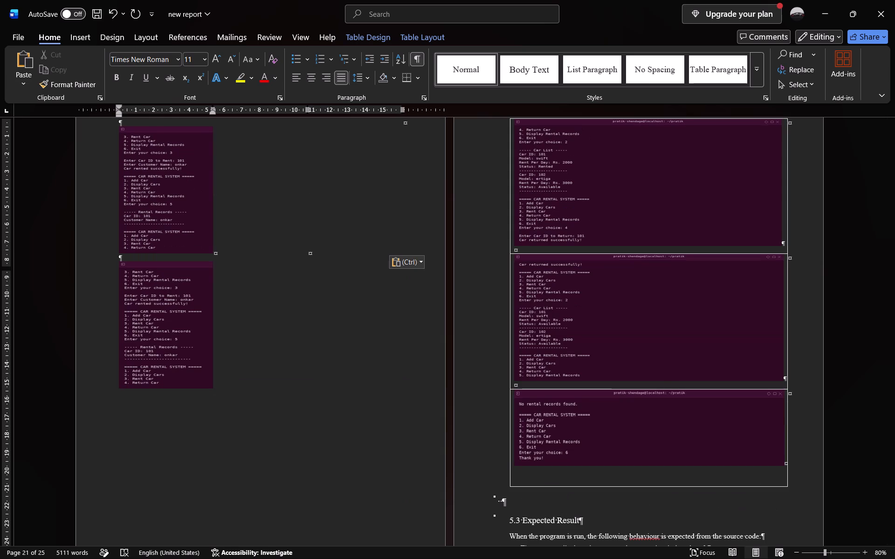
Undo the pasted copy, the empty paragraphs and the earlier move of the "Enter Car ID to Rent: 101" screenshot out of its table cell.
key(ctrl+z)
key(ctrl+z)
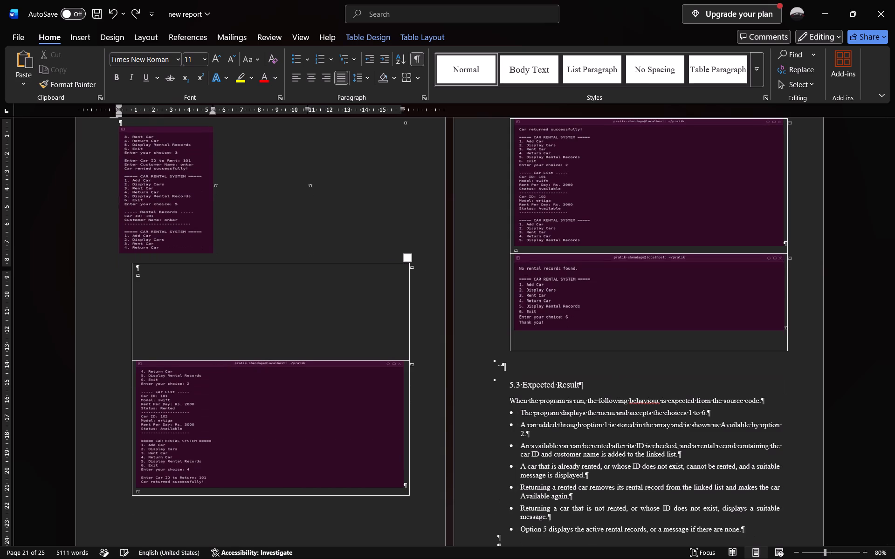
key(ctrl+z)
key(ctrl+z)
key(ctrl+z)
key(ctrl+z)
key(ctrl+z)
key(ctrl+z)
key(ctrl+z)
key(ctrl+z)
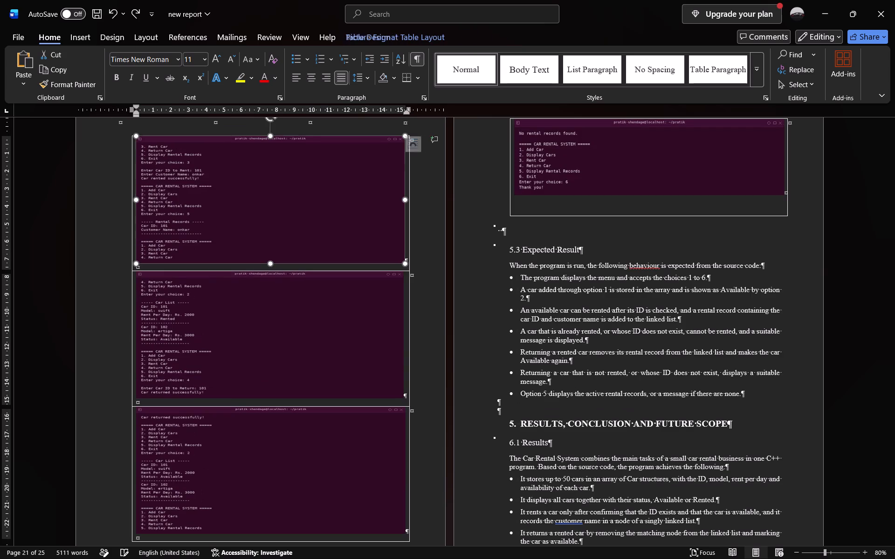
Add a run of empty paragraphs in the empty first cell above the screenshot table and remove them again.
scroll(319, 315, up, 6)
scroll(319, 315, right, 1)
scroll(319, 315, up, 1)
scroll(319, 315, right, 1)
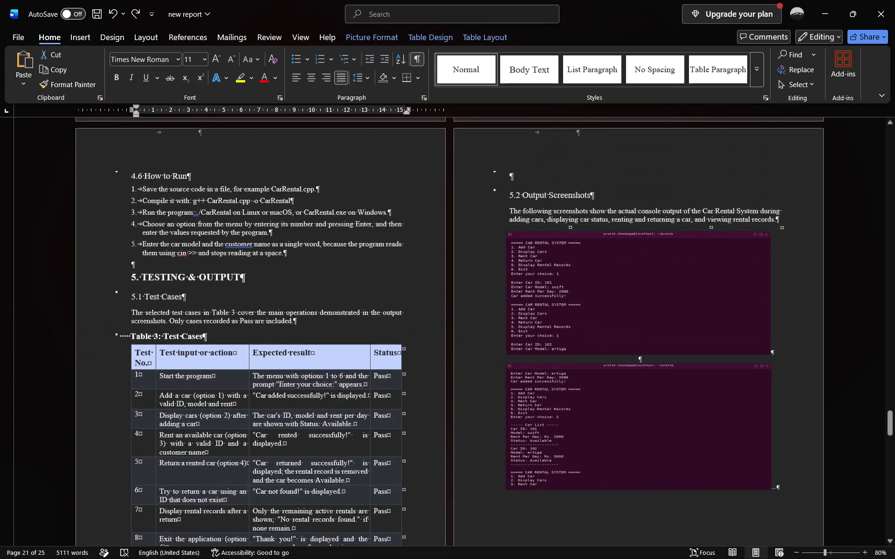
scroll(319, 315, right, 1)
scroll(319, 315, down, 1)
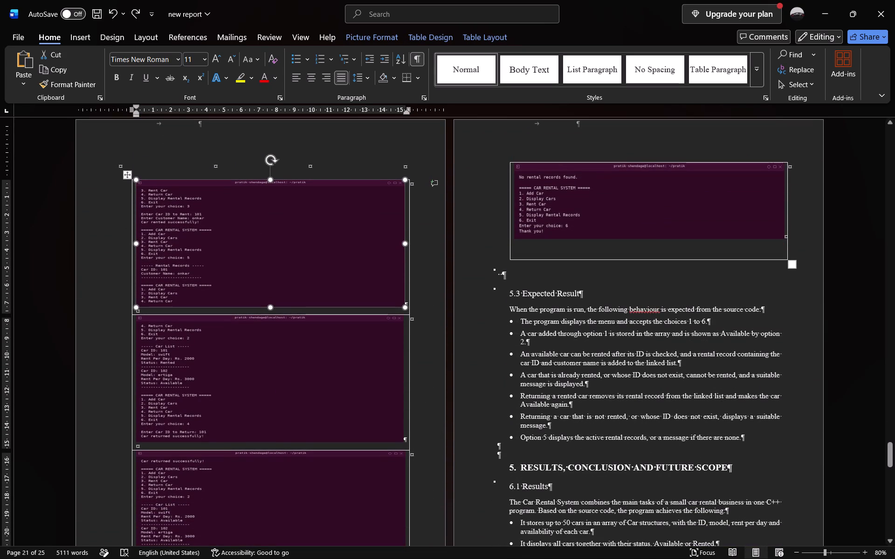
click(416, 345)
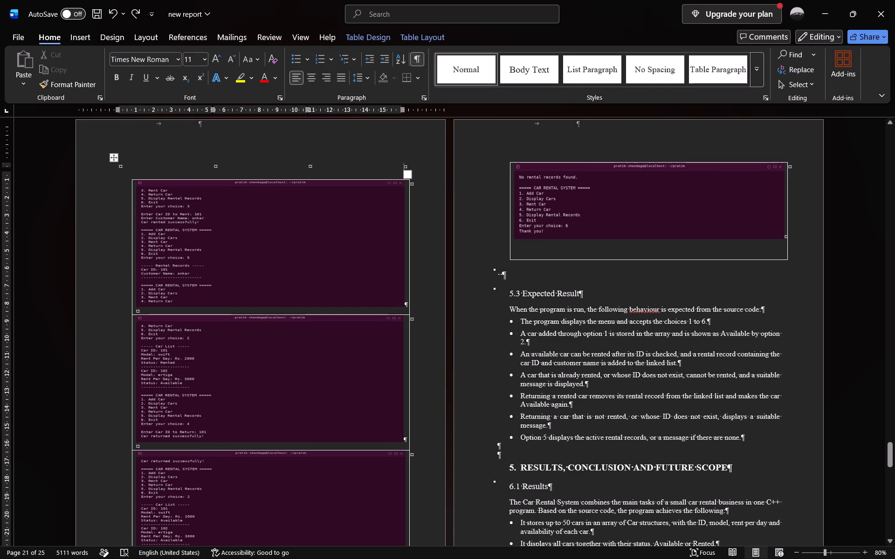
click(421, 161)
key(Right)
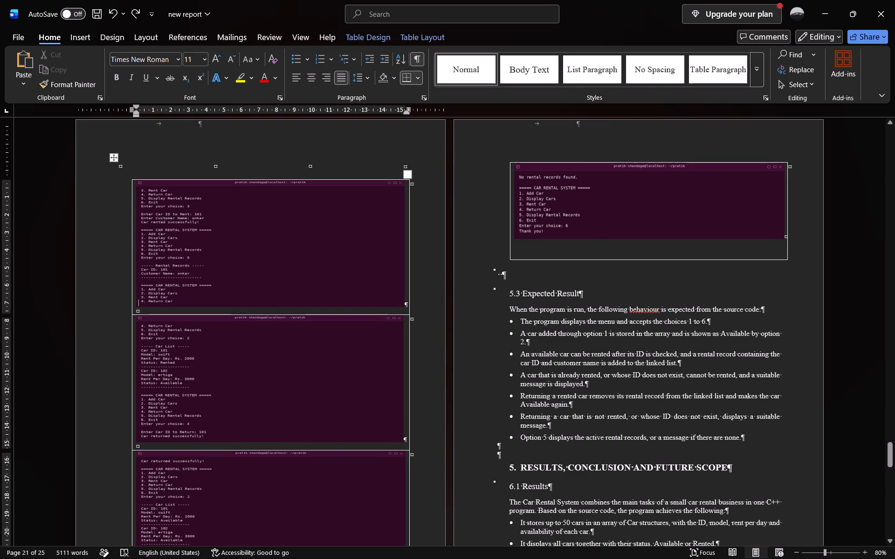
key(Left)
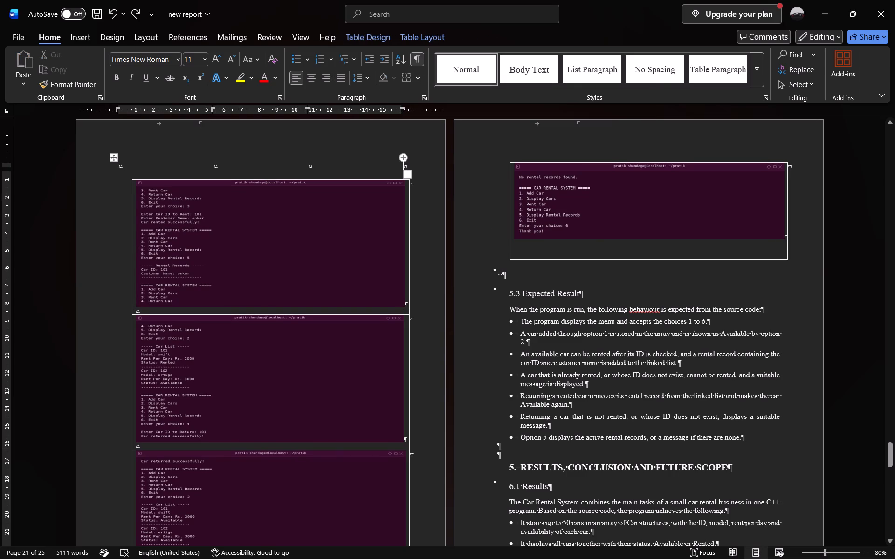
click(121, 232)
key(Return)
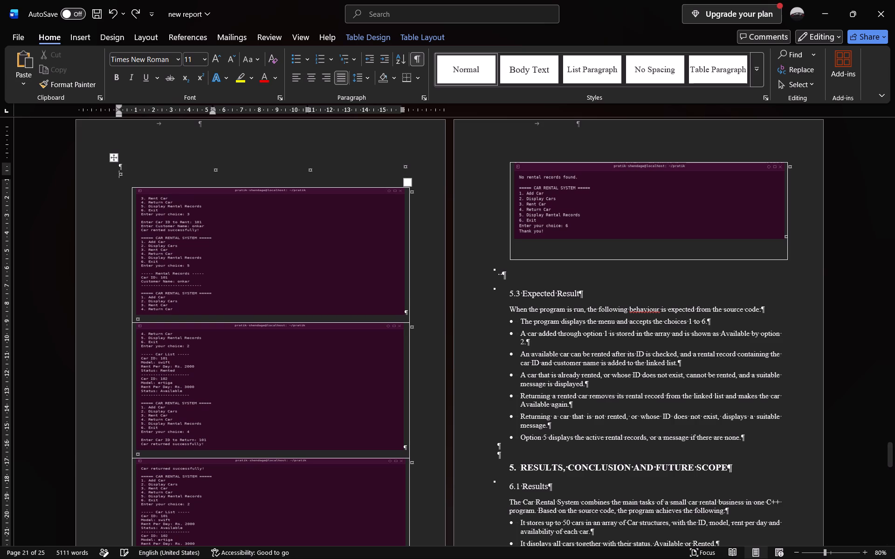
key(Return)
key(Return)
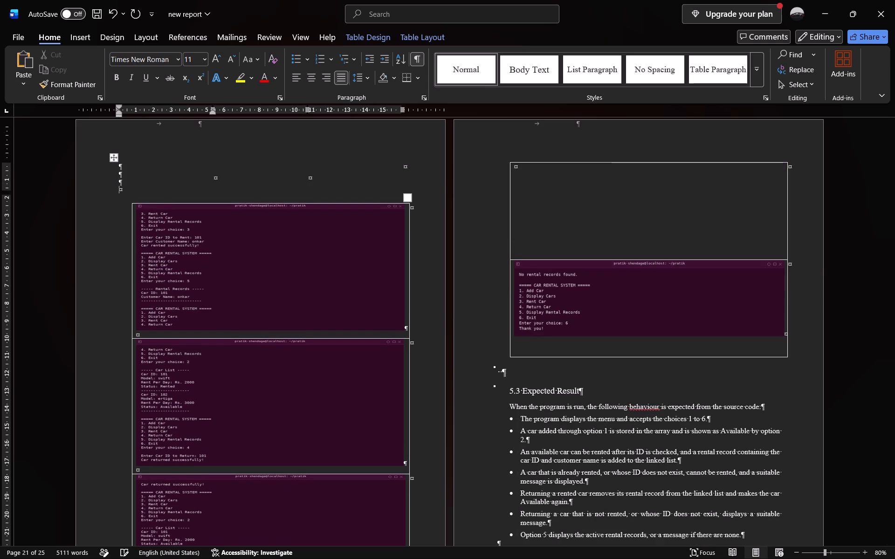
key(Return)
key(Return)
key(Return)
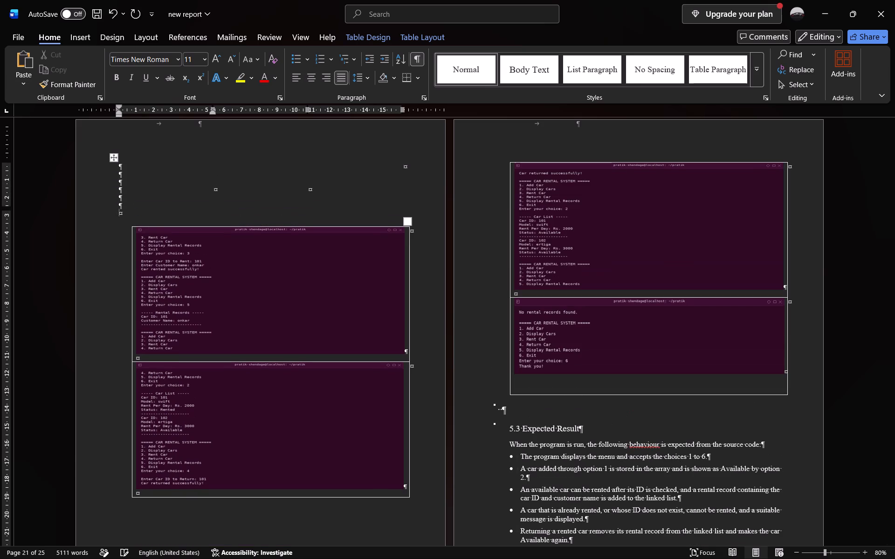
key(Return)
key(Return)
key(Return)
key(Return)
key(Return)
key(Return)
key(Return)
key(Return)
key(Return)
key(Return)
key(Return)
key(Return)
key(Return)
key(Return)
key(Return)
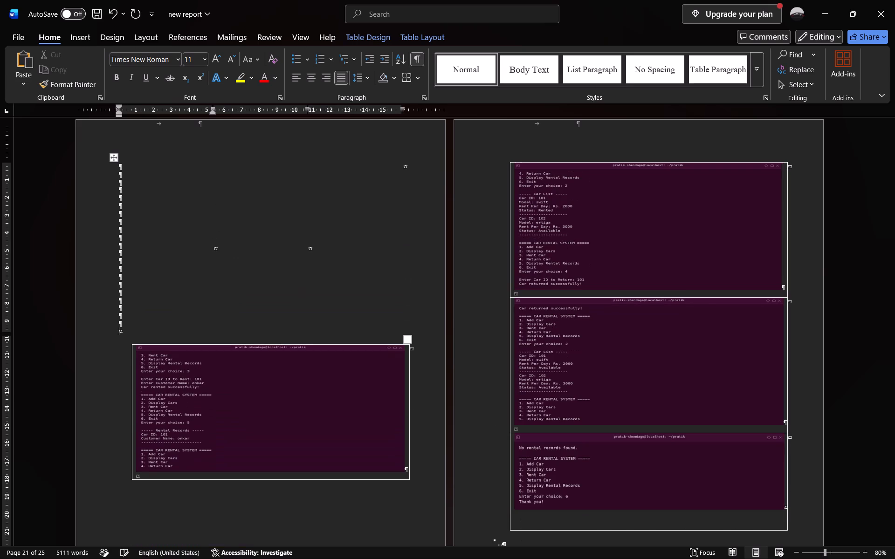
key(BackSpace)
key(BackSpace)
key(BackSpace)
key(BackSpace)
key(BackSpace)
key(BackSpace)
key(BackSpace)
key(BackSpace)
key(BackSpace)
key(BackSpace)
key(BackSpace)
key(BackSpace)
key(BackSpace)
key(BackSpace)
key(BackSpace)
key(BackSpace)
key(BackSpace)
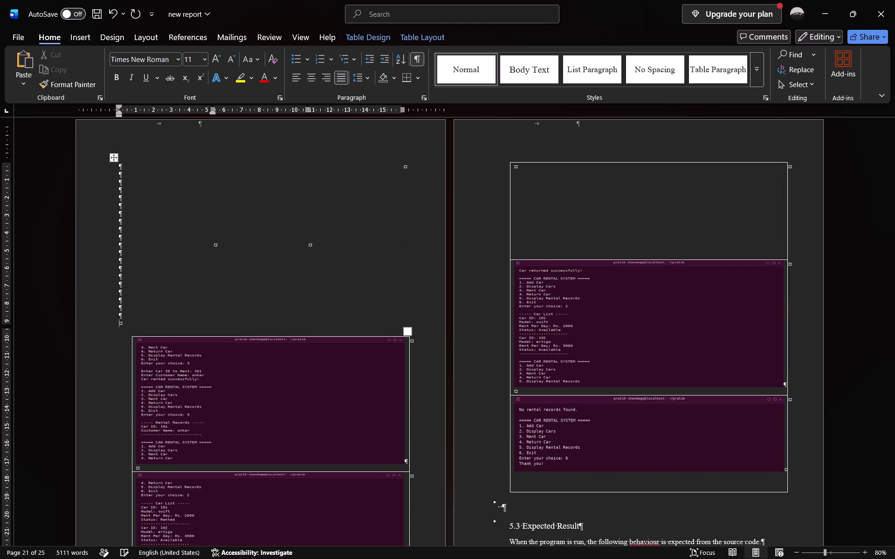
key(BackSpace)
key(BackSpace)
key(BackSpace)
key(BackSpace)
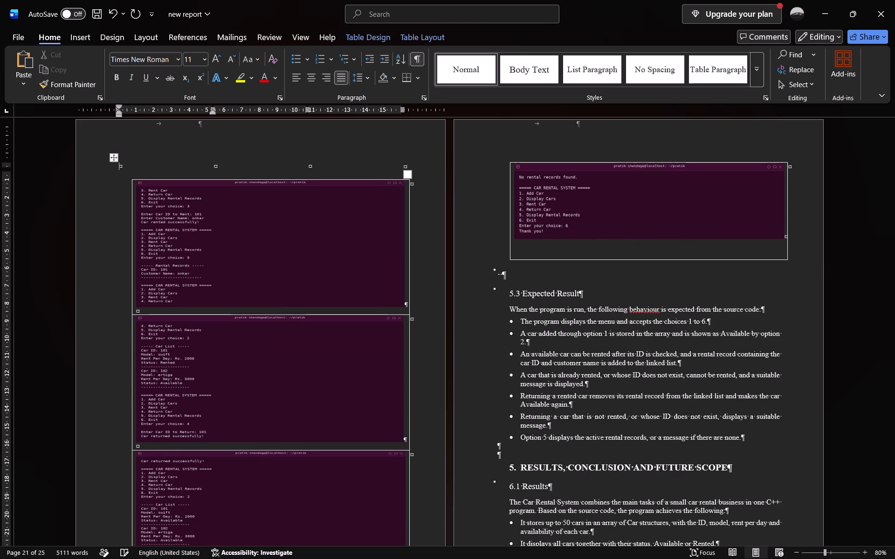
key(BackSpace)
Move the "Enter Car ID to Rent: 101" screenshot out of its table cell into a new paragraph above the 5.3 Expected Result heading.
click(545, 286)
click(513, 276)
key(Return)
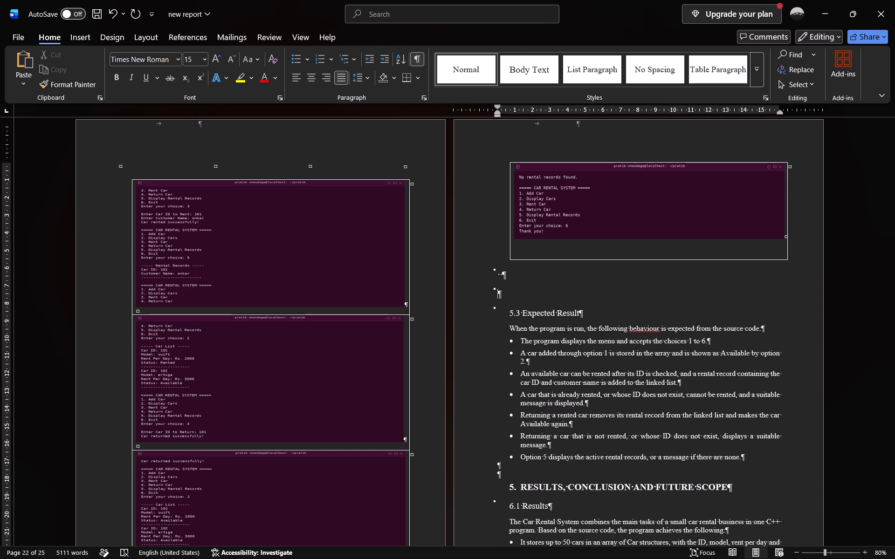
click(377, 258)
key(ctrl+x)
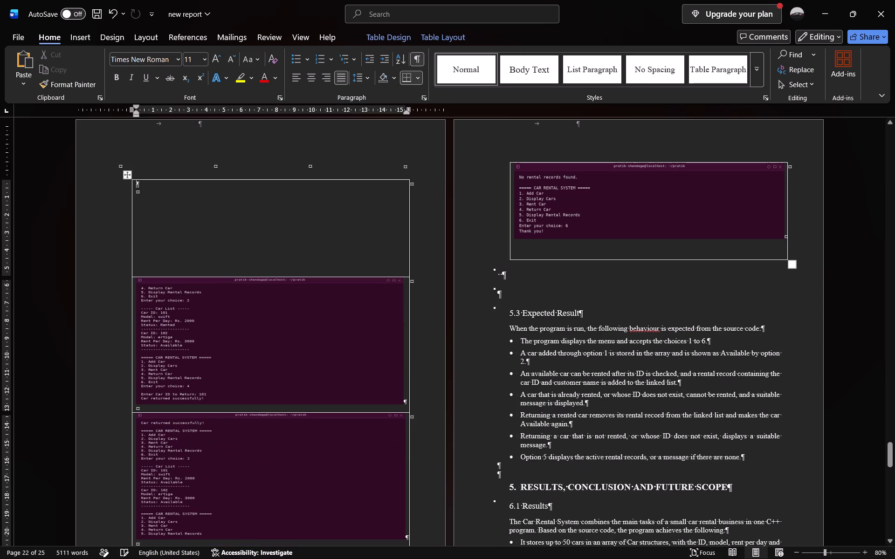
click(506, 296)
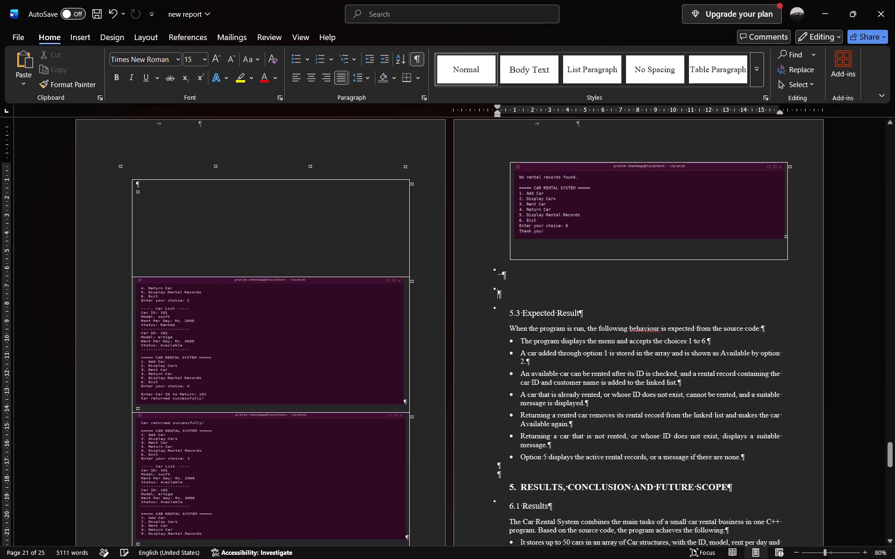
key(ctrl+v)
Move the "Enter Car ID to Return: 101" screenshot out of the table into a new paragraph directly below the moved rental screenshot.
click(322, 324)
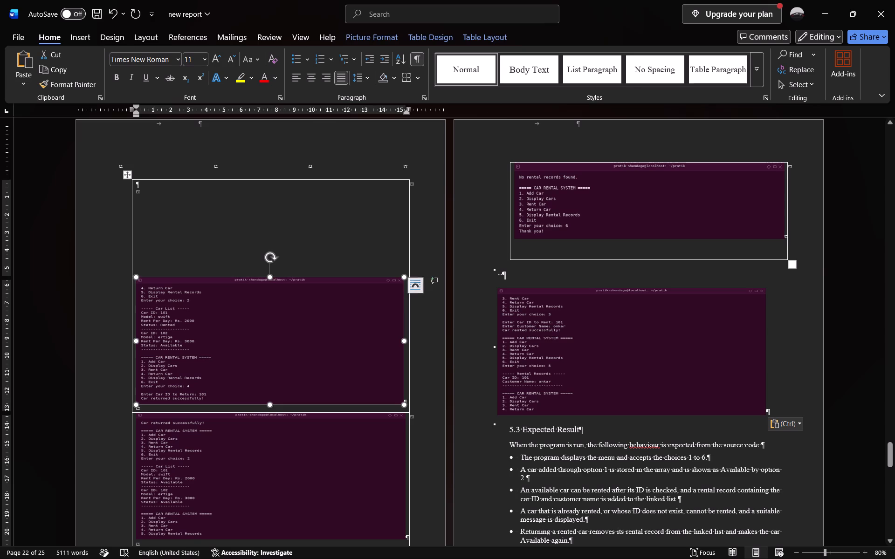
key(ctrl+x)
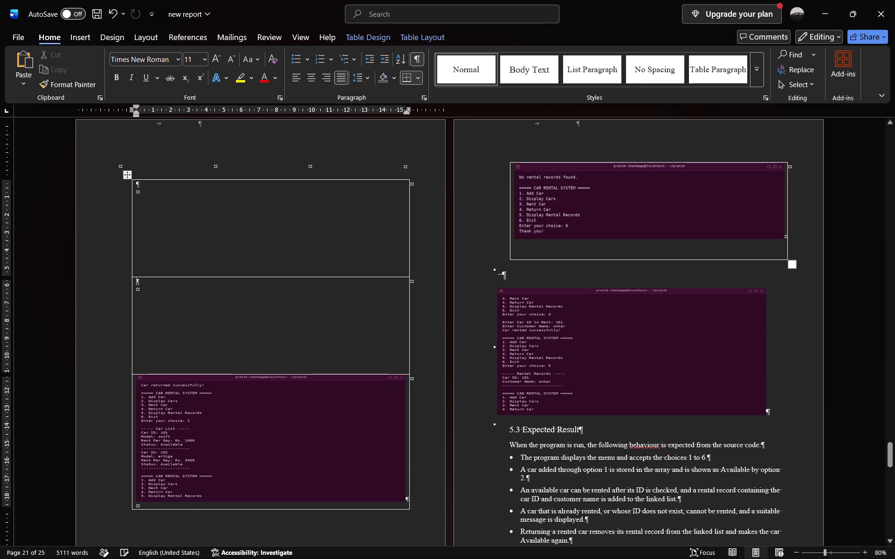
click(787, 409)
key(Return)
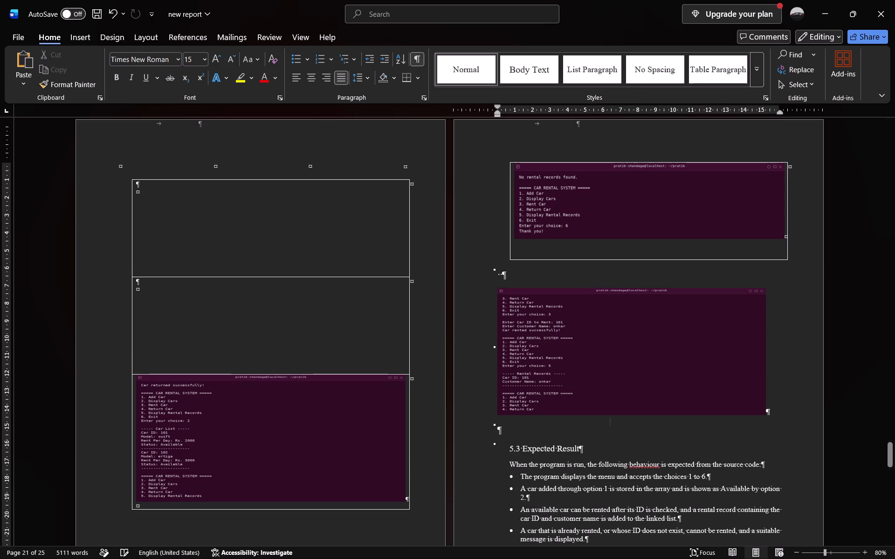
key(ctrl+v)
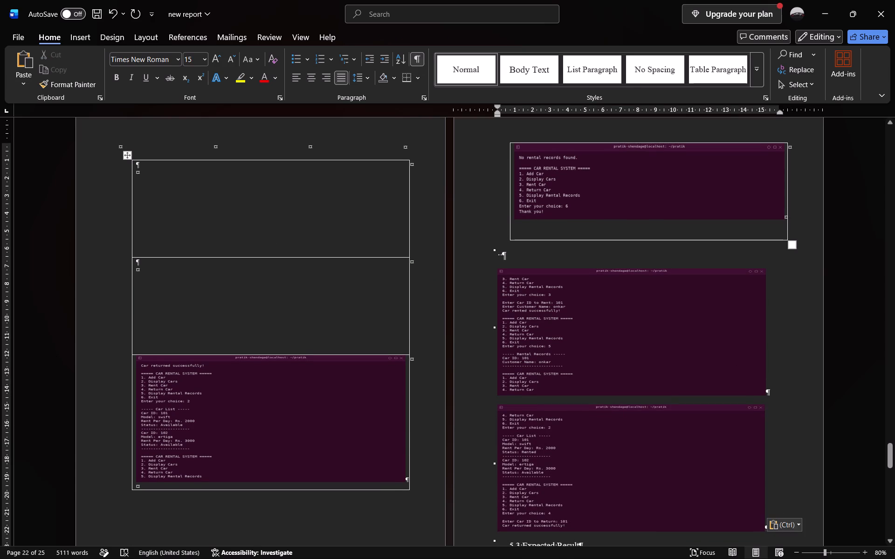
Move the screenshot starting with "Car returned successfully!" out of the table into a new paragraph below the "Enter Car ID to Return: 101" screenshot.
click(326, 386)
key(ctrl+x)
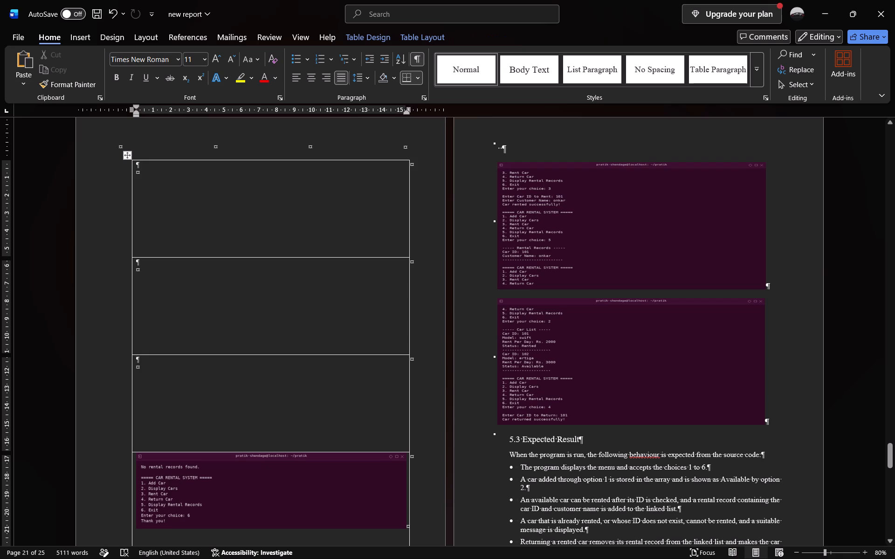
click(783, 408)
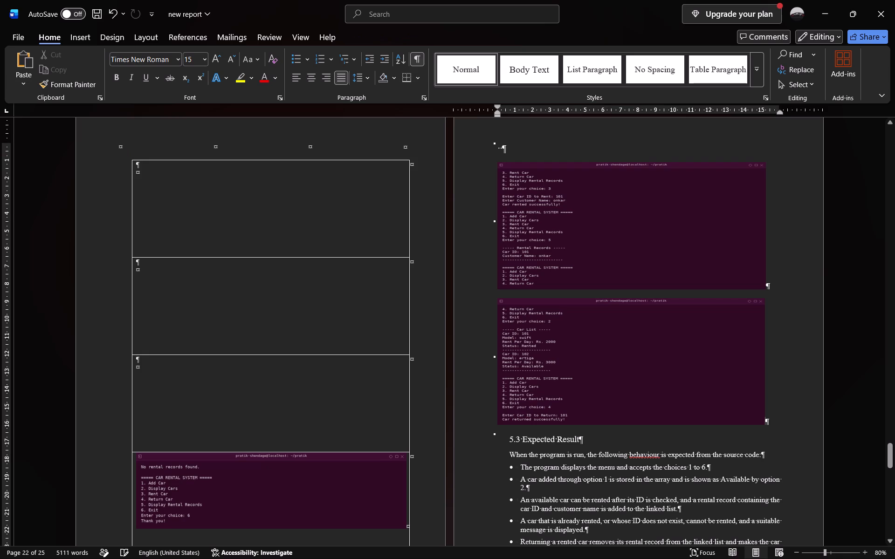
key(Return)
key(ctrl+v)
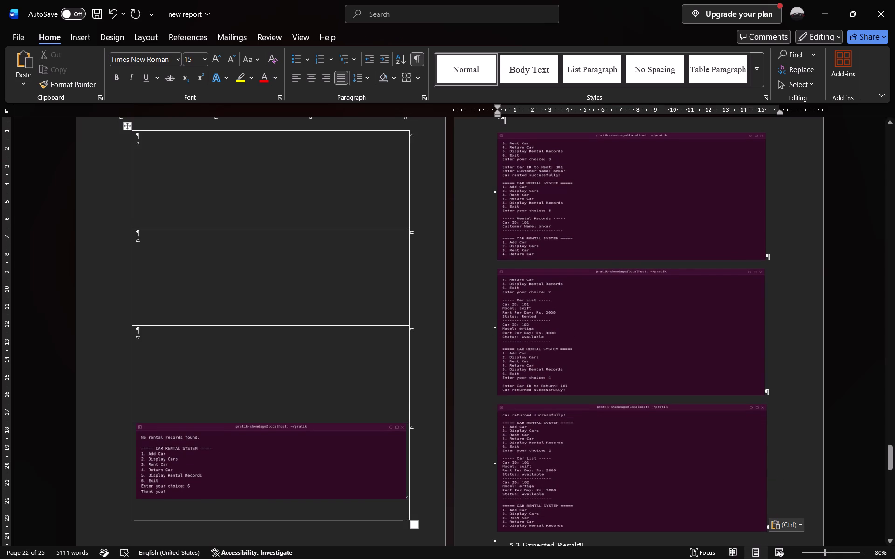
Move the "No rental records found." screenshot out of the table into a new paragraph below the other moved screenshots.
click(302, 493)
key(ctrl+x)
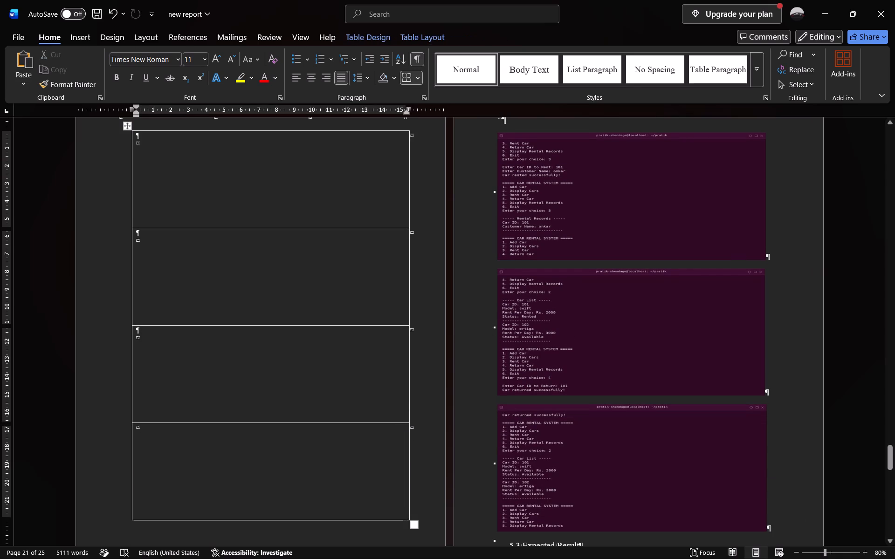
click(781, 503)
key(Return)
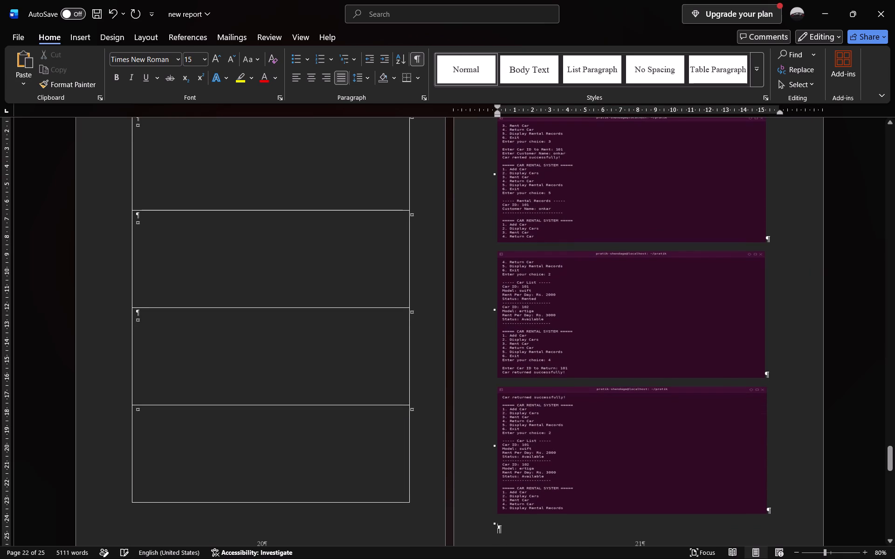
key(ctrl+v)
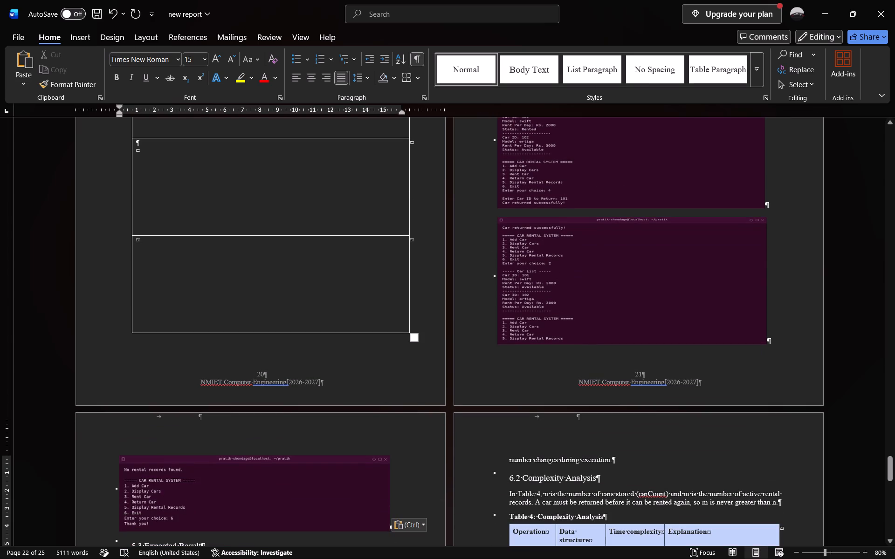
Delete the four emptied bordered rows of the old screenshot table on page 20.
click(243, 294)
right_click(243, 294)
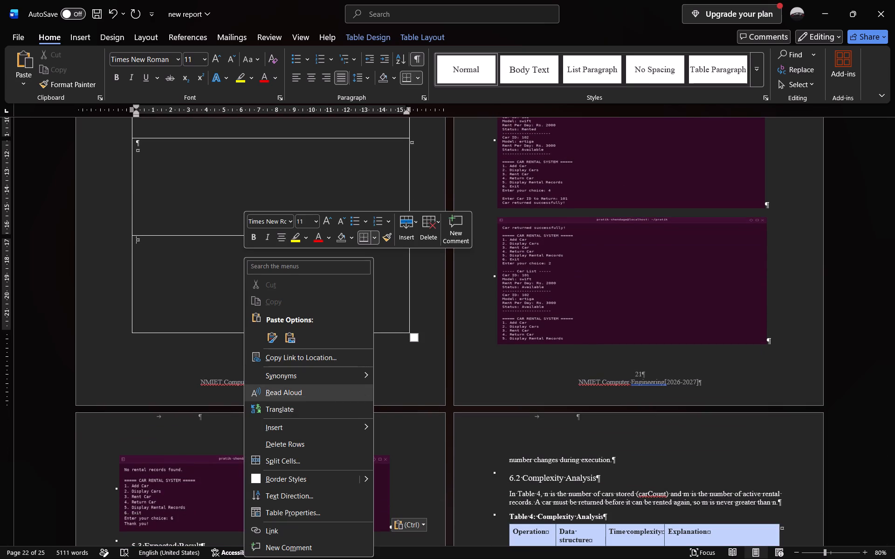
click(306, 449)
right_click(331, 202)
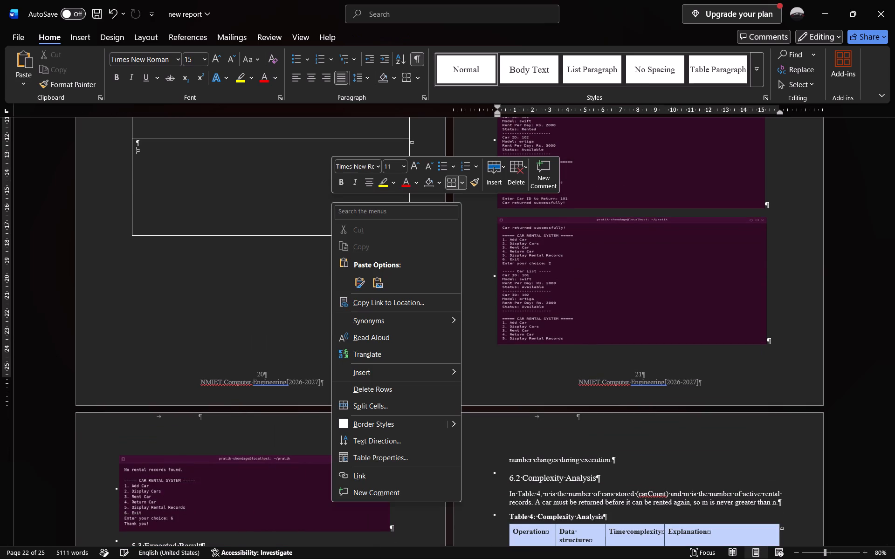
click(381, 393)
right_click(323, 305)
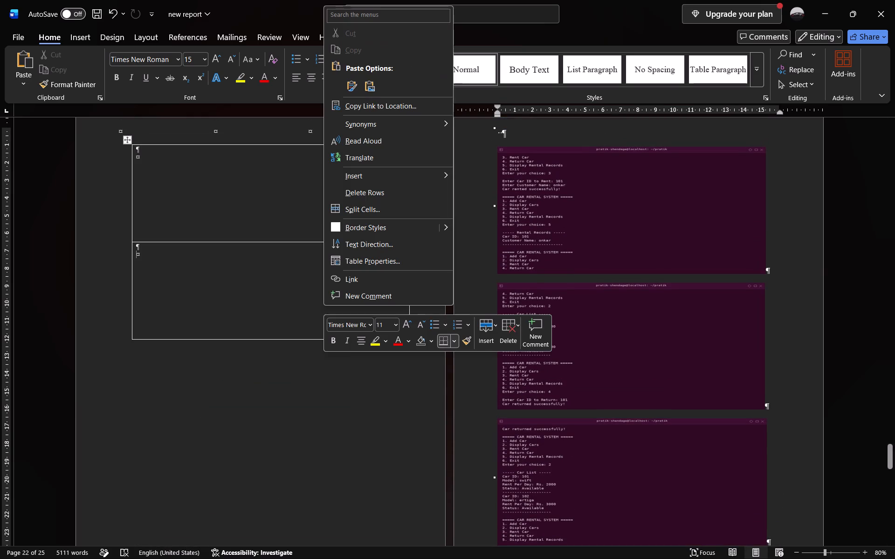
click(357, 193)
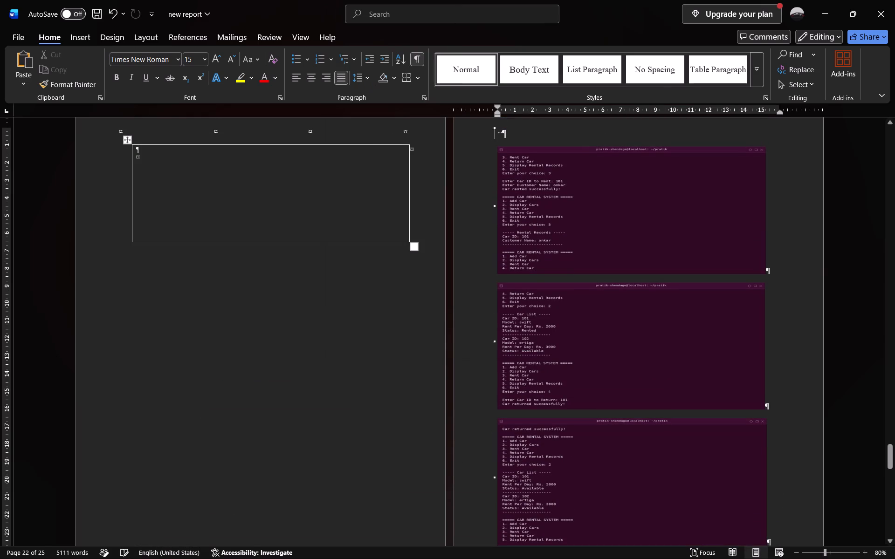
click(305, 190)
right_click(305, 190)
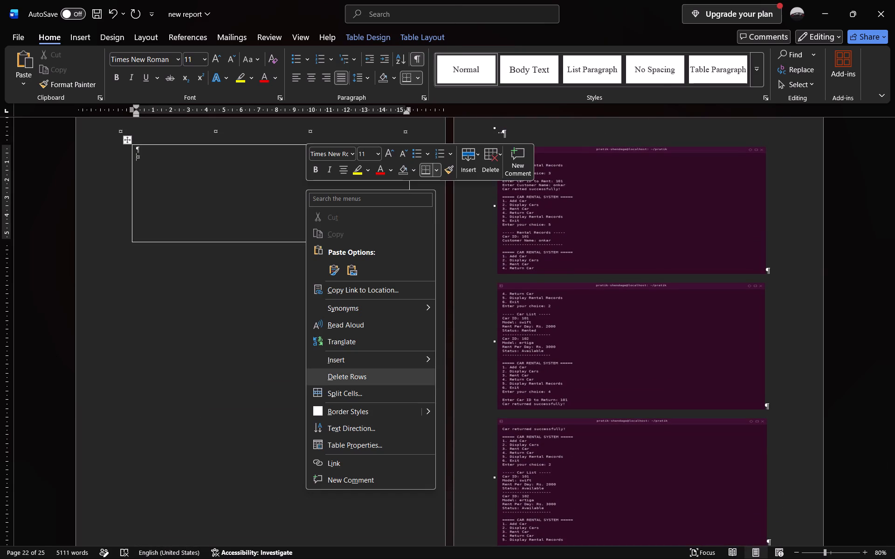
click(354, 380)
Remove the stray spaces in the blank paragraph above the "Enter Car ID to Rent: 101" screenshot.
scroll(322, 383, up, 4)
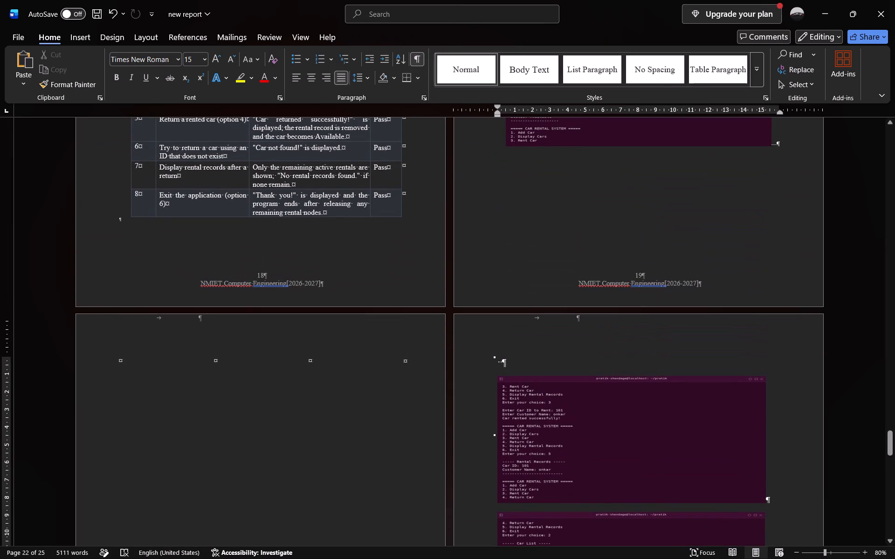
click(534, 353)
key(BackSpace)
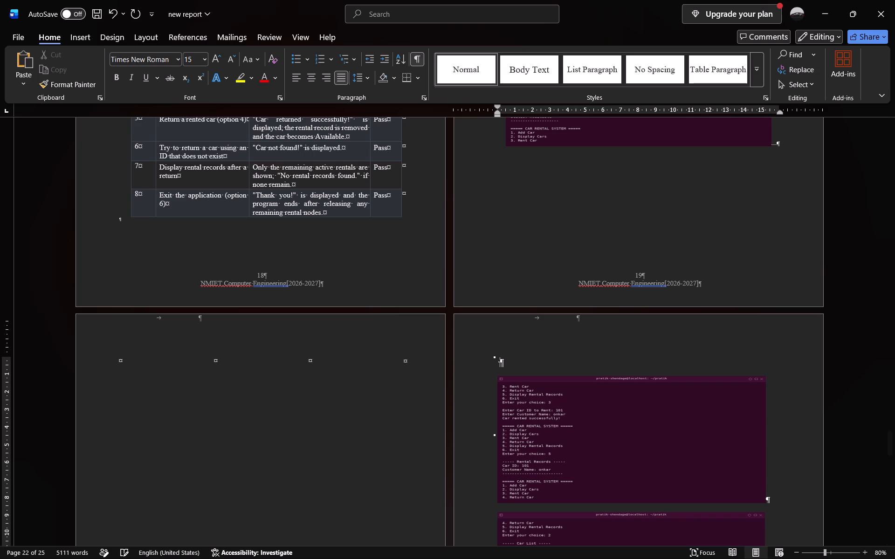
key(BackSpace)
key(BackSpace)
key(BackSpace)
key(BackSpace)
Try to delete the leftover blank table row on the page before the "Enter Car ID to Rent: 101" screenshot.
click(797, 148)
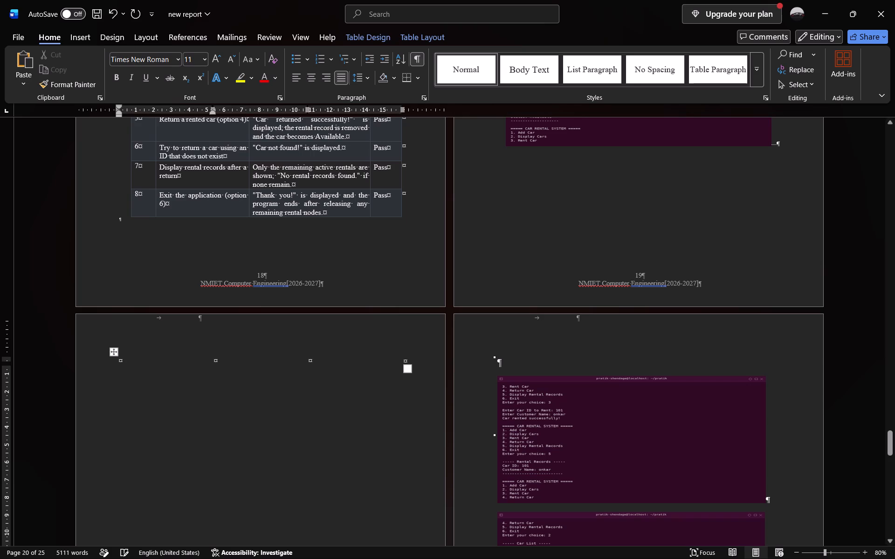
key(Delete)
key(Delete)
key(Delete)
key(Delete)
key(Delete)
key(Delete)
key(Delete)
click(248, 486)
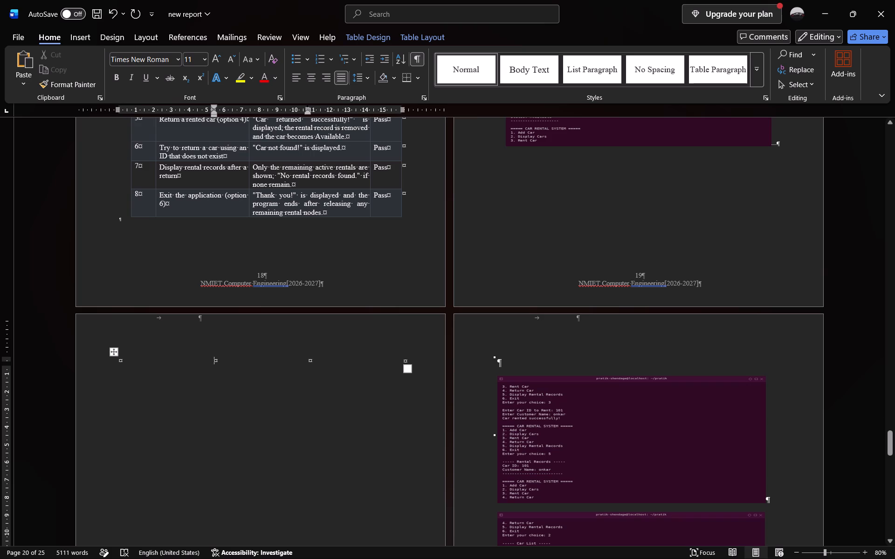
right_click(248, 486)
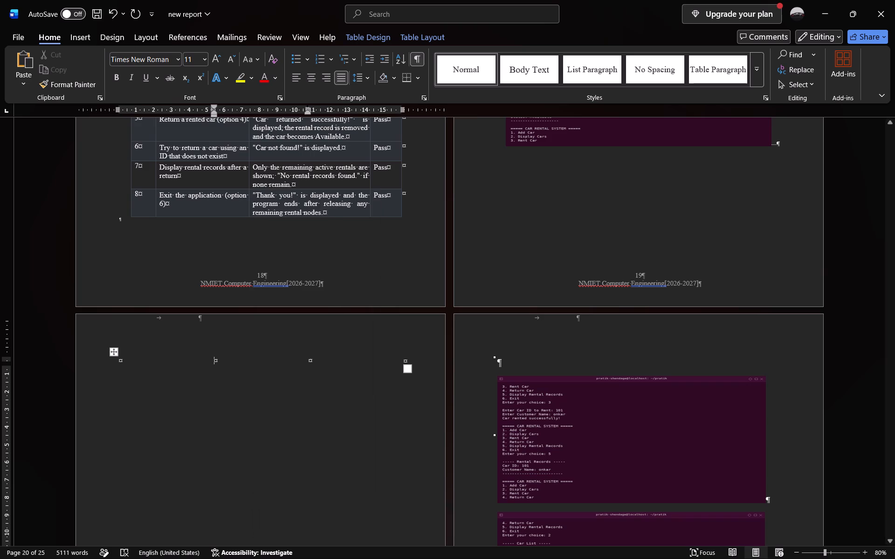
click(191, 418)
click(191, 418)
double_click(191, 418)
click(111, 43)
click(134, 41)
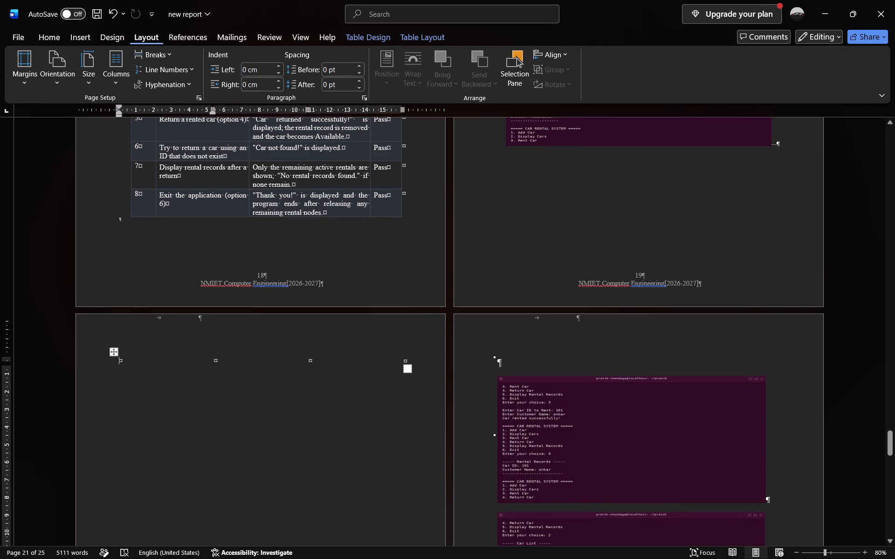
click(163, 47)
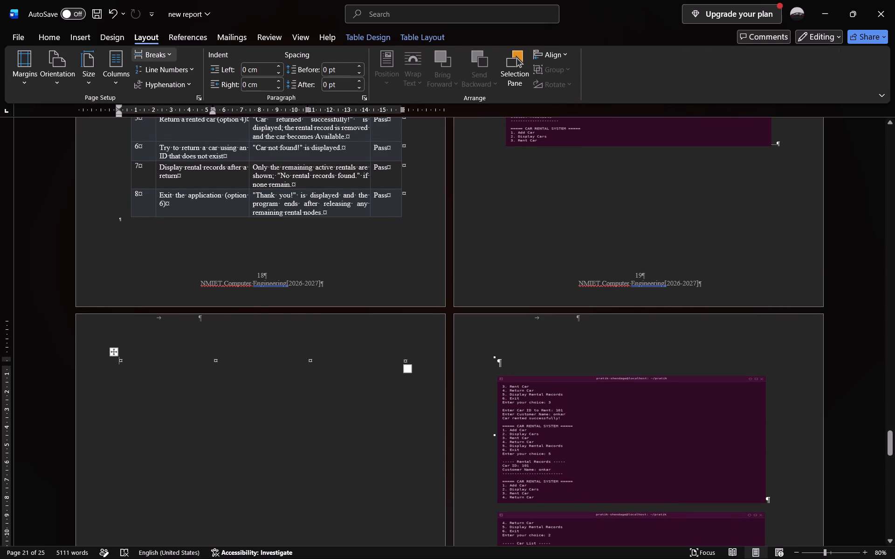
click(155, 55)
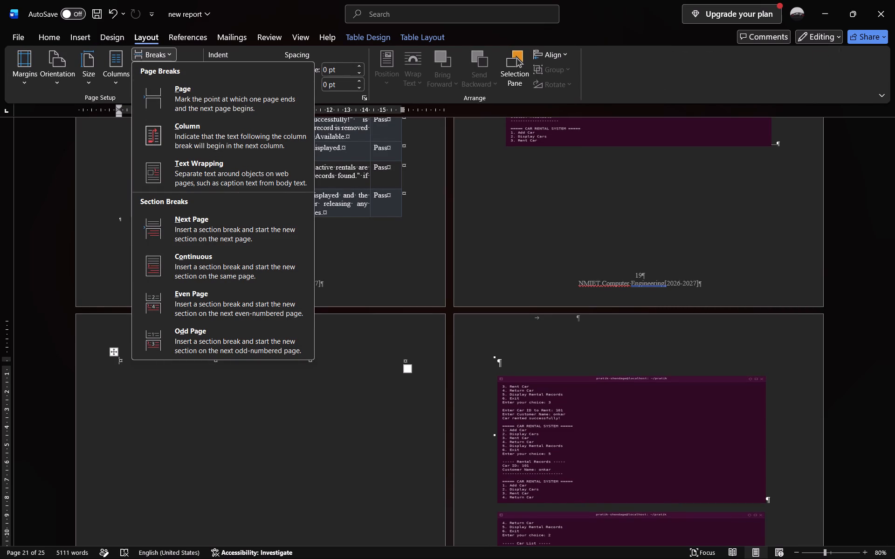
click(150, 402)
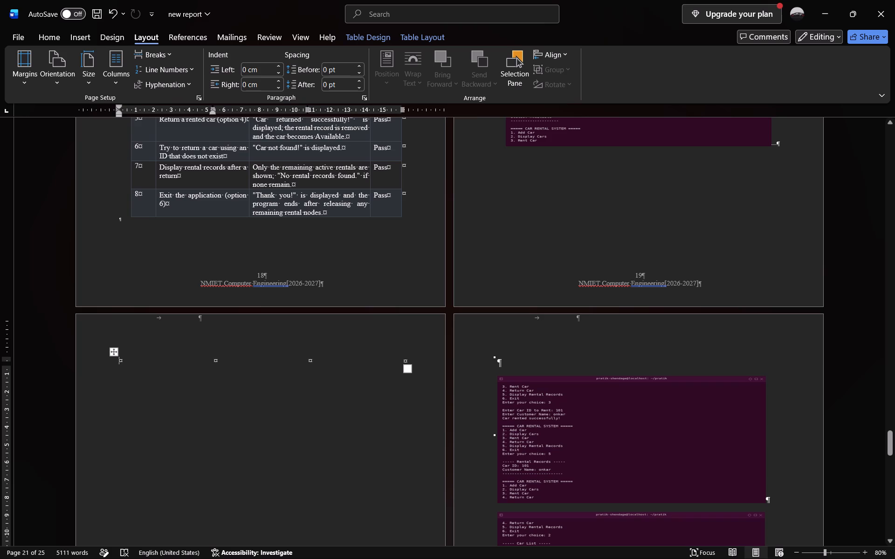
Delete the remaining blank four-cell table row from the otherwise empty page 20.
right_click(188, 446)
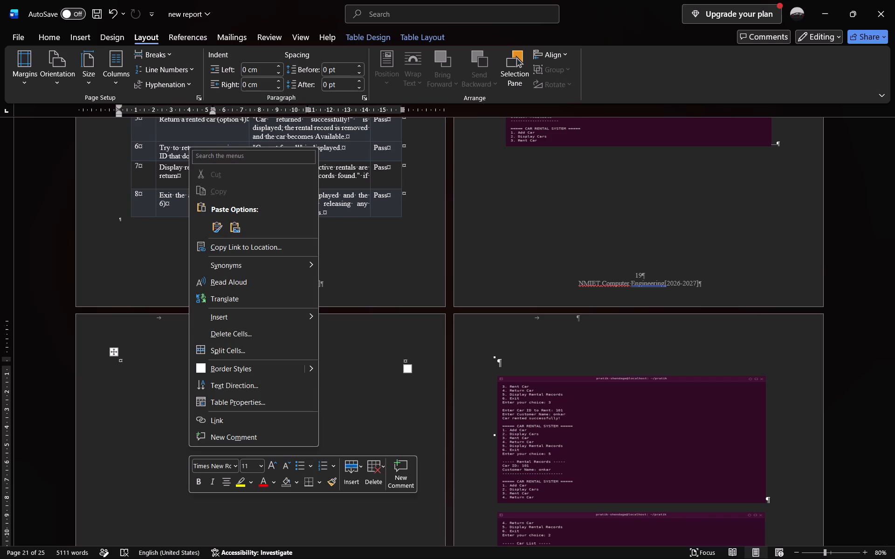
click(382, 479)
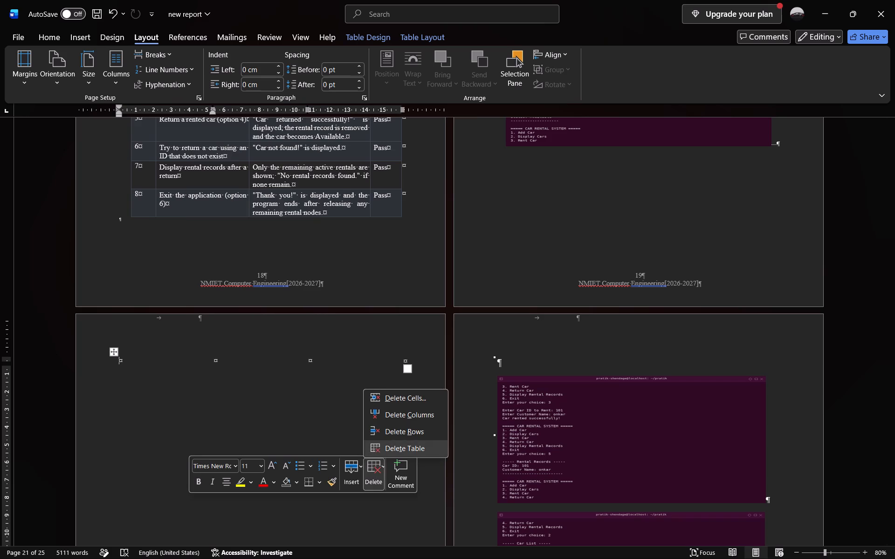
click(411, 432)
Delete the blank paragraph above the "Enter Car ID to Rent: 101" screenshot and the trailing space after the "Enter Car Model: ertiga" screenshot on page 19.
scroll(451, 385, up, 1)
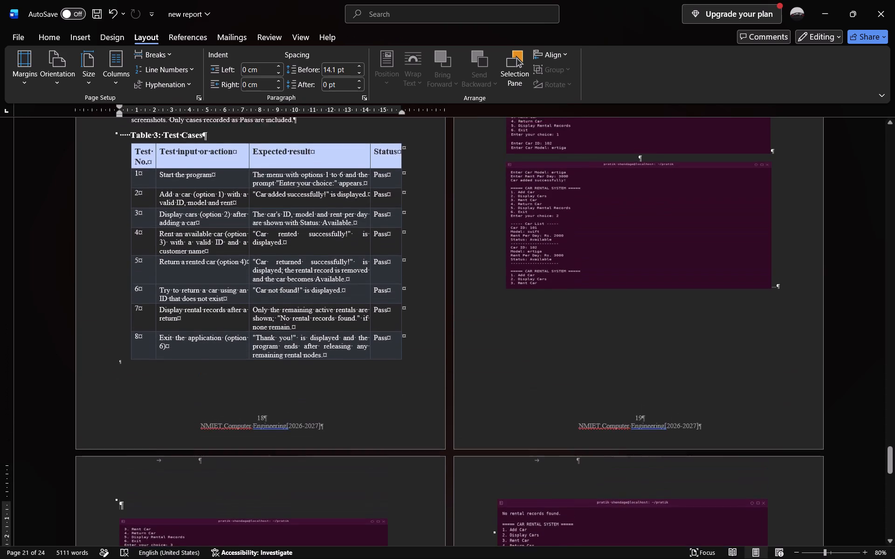
scroll(451, 385, up, 1)
click(763, 260)
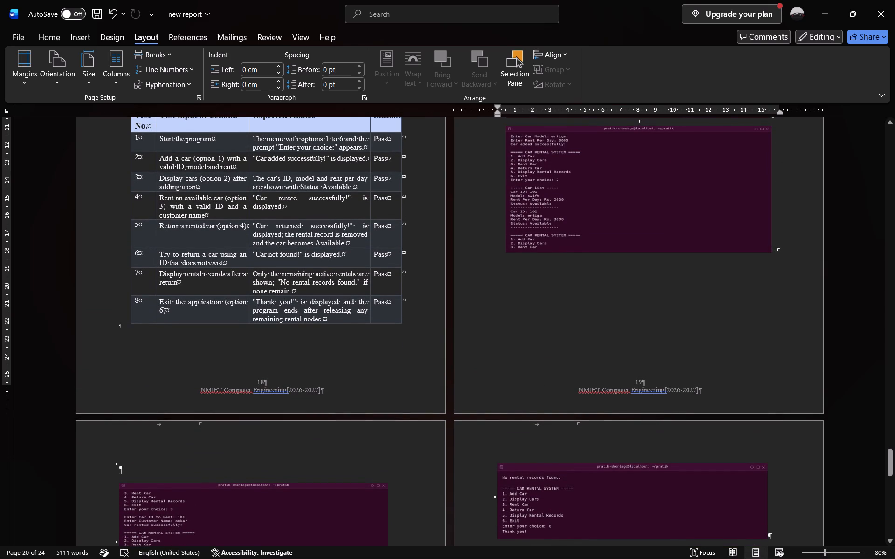
click(303, 469)
key(BackSpace)
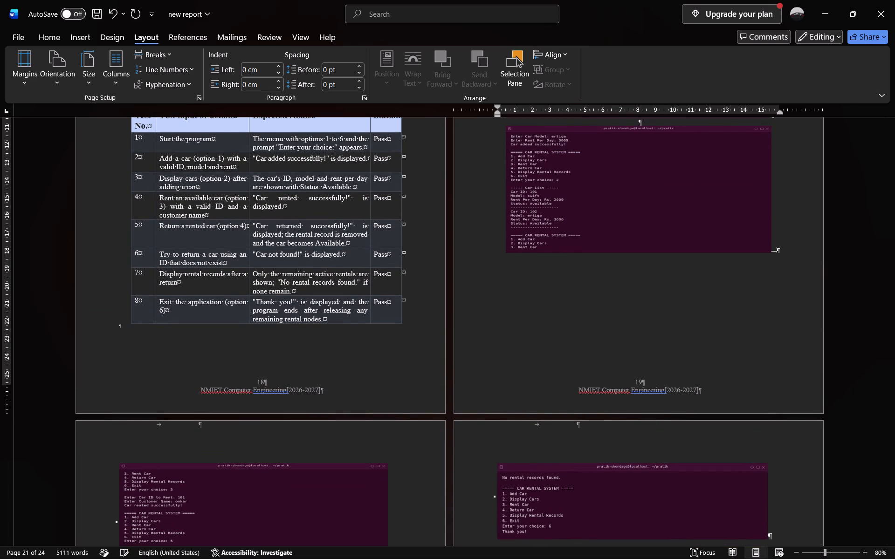
key(BackSpace)
Slightly reduce the heights of the two output screenshots on page 19 under 5.2 Output Screenshots.
scroll(7, 512, down, 2)
scroll(149, 486, down, 5)
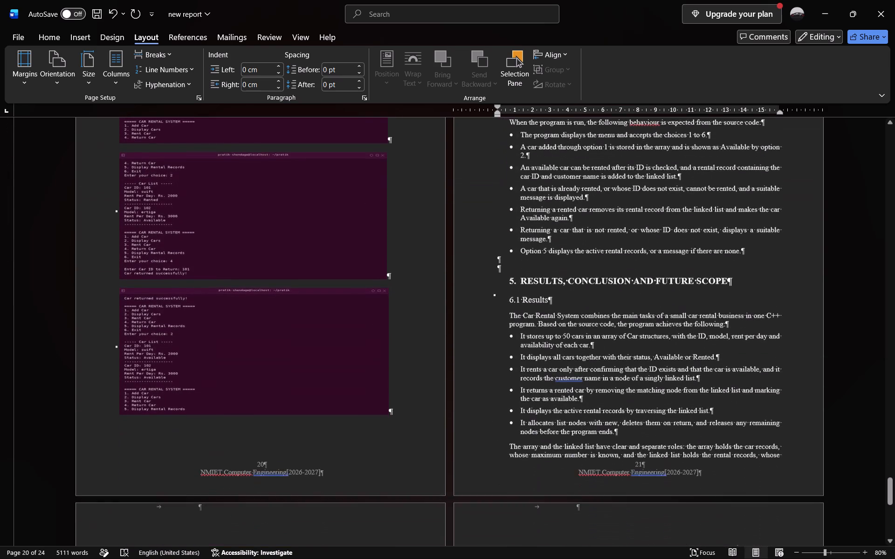
scroll(149, 486, up, 5)
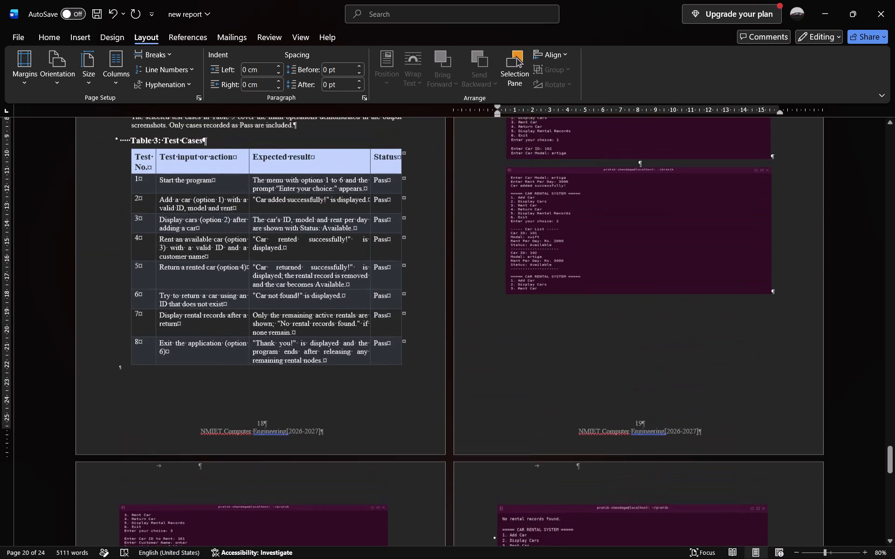
scroll(149, 486, down, 1)
scroll(530, 249, up, 1)
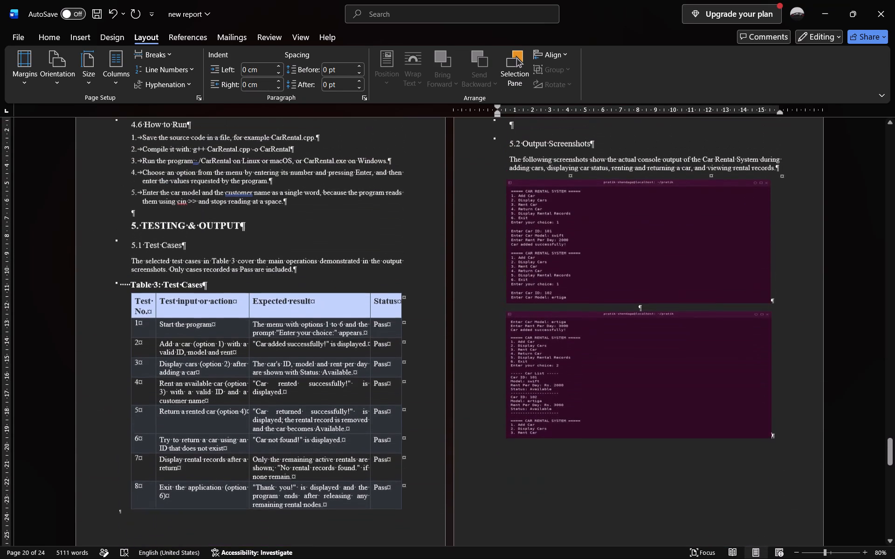
scroll(530, 249, up, 1)
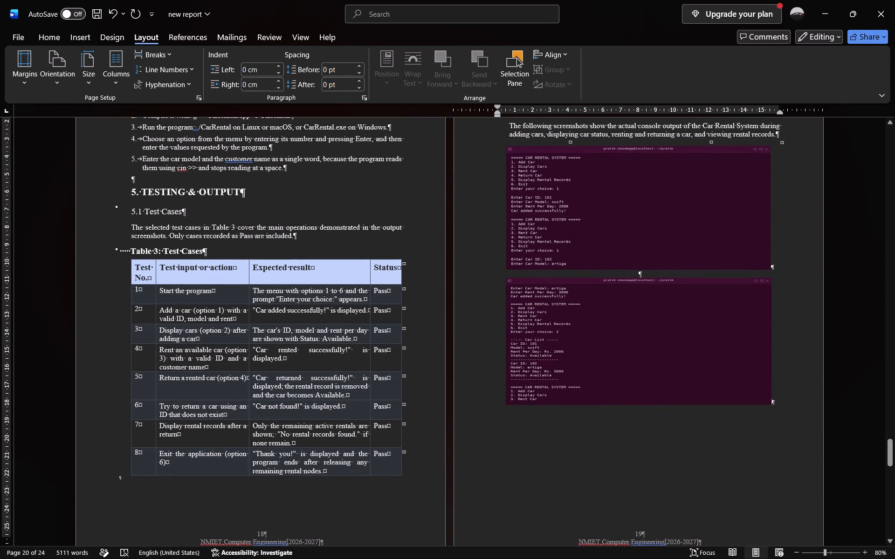
click(618, 366)
click(655, 249)
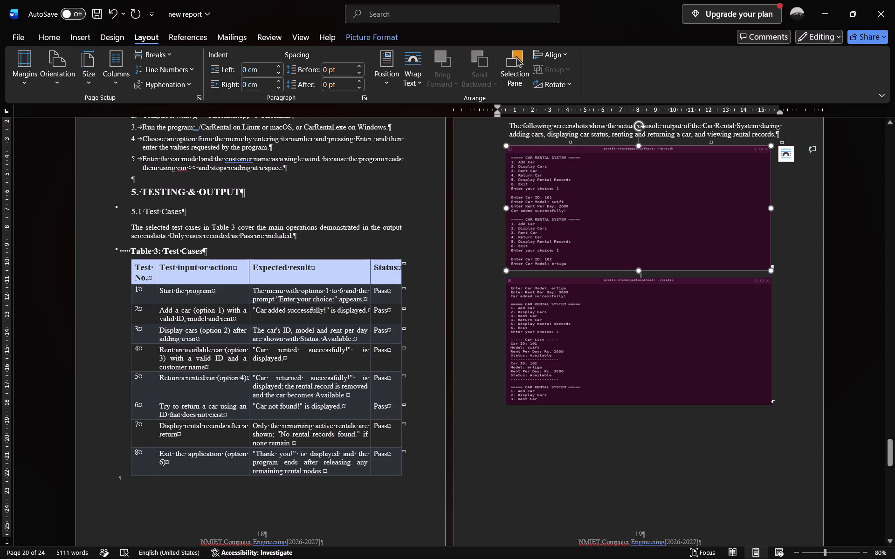
drag(638, 271, 638, 261)
click(643, 319)
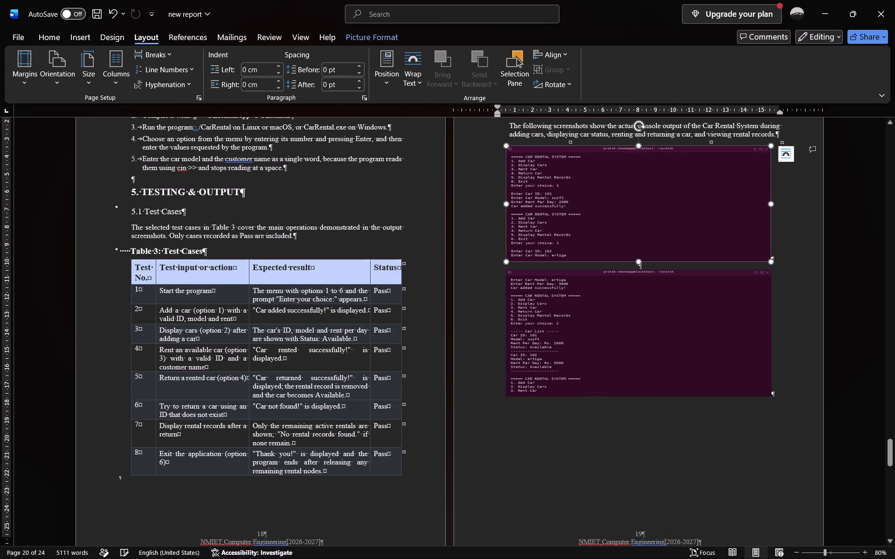
drag(639, 395, 638, 389)
Move the "Enter Car ID to Rent: 101" screenshot from page 20 up to page 19 with the other output screenshots.
scroll(502, 438, down, 2)
drag(317, 491, 417, 429)
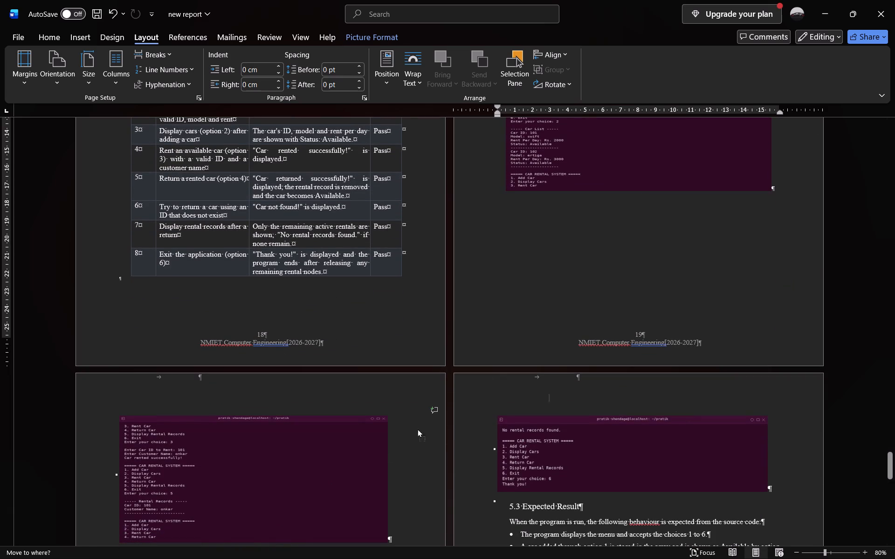
drag(417, 429, 566, 319)
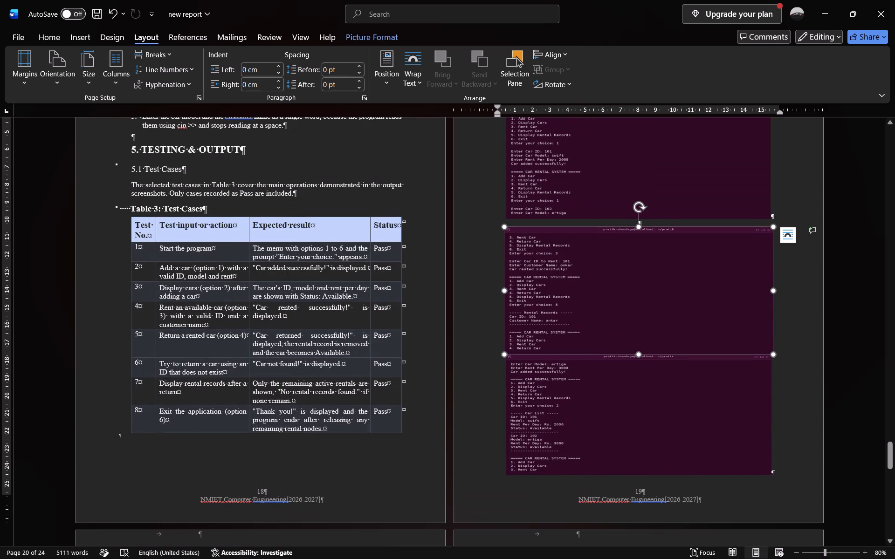
Move the "Enter Car Model: ertiga" screenshot above the "Enter Car ID to Rent: 101" screenshot on page 19.
drag(557, 327, 558, 386)
drag(558, 394, 550, 276)
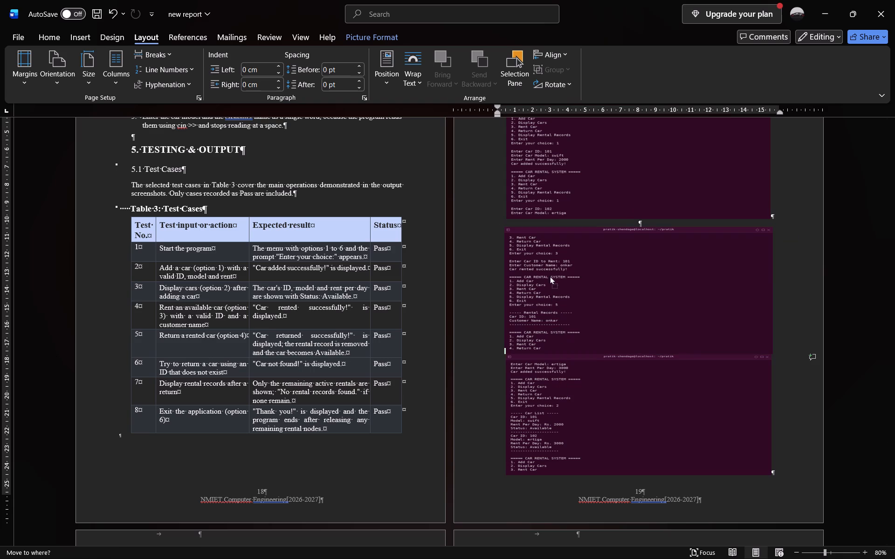
drag(550, 276, 548, 248)
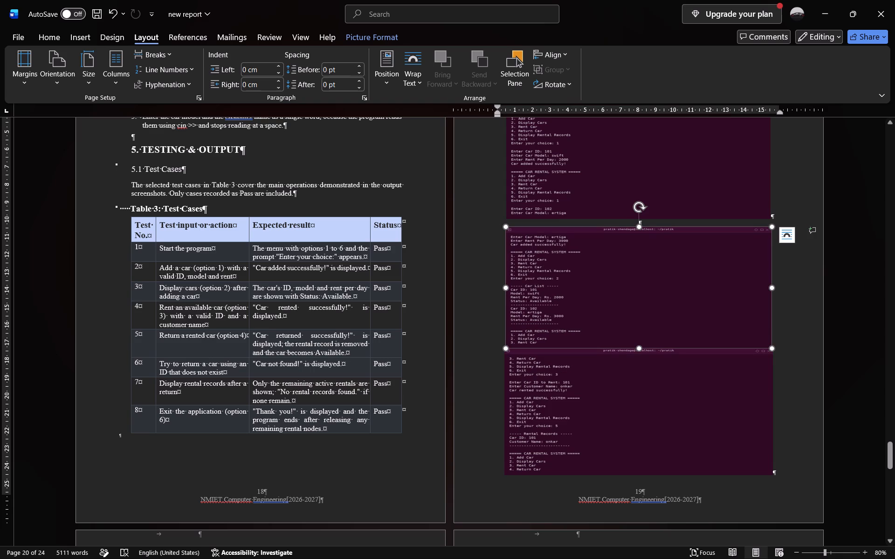
click(499, 365)
Insert a paragraph break between the "Enter Car Model: ertiga" and "Enter Car ID to Rent: 101" screenshots on page 19.
scroll(556, 367, down, 1)
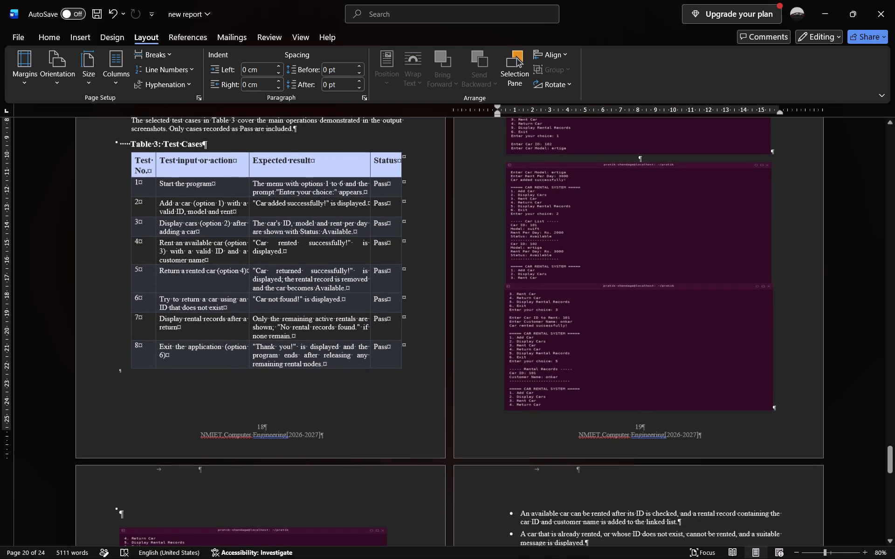
click(785, 275)
key(Return)
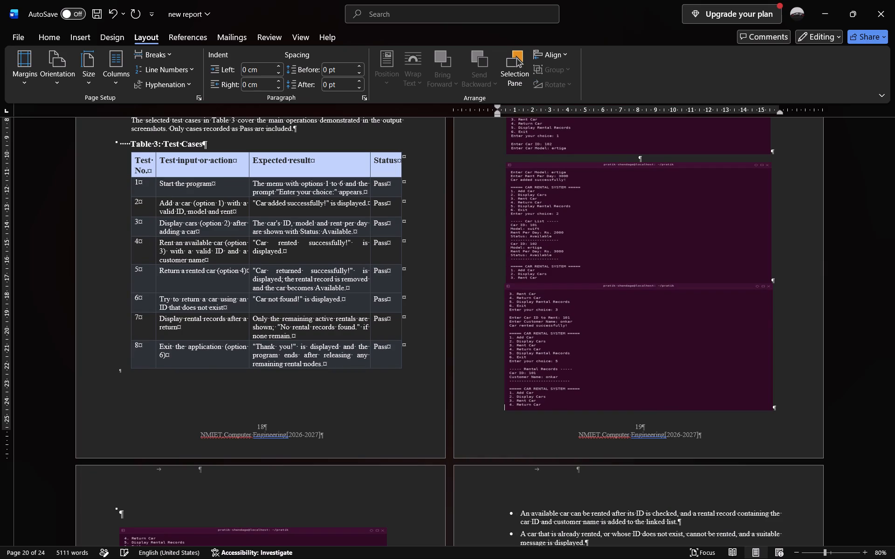
key(BackSpace)
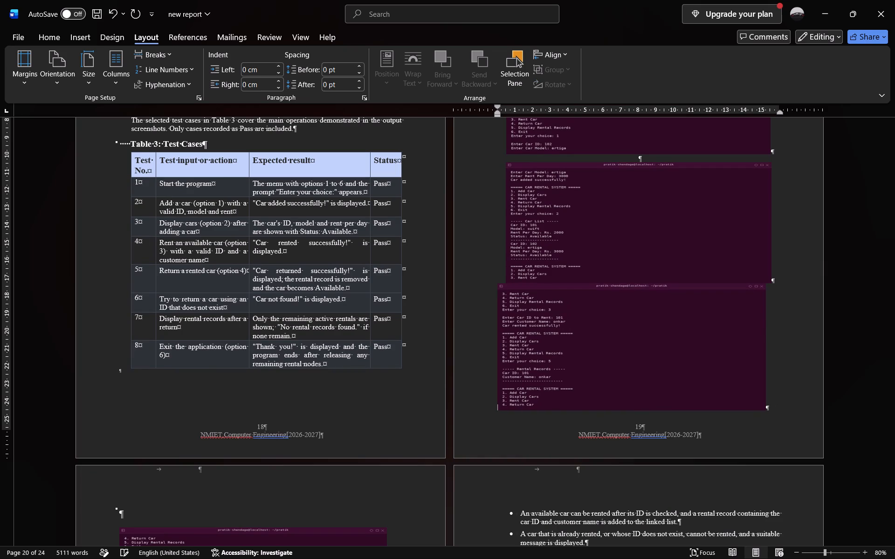
key(ctrl+z)
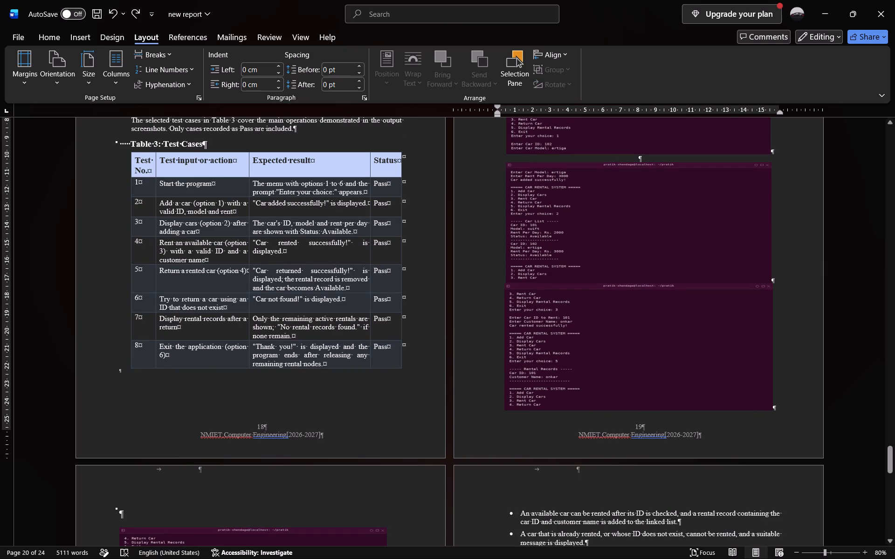
Delete the blank paragraph above the "Enter Car Model: ertiga" screenshot on page 19.
click(784, 157)
key(Delete)
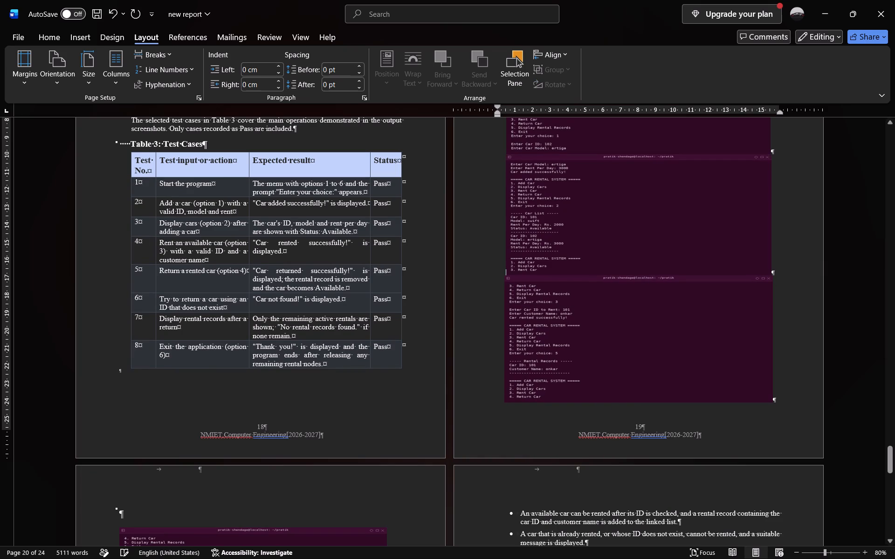
Delete the blank paragraphs above and between the output screenshots on page 20 so the three images stack directly.
scroll(782, 226, down, 1)
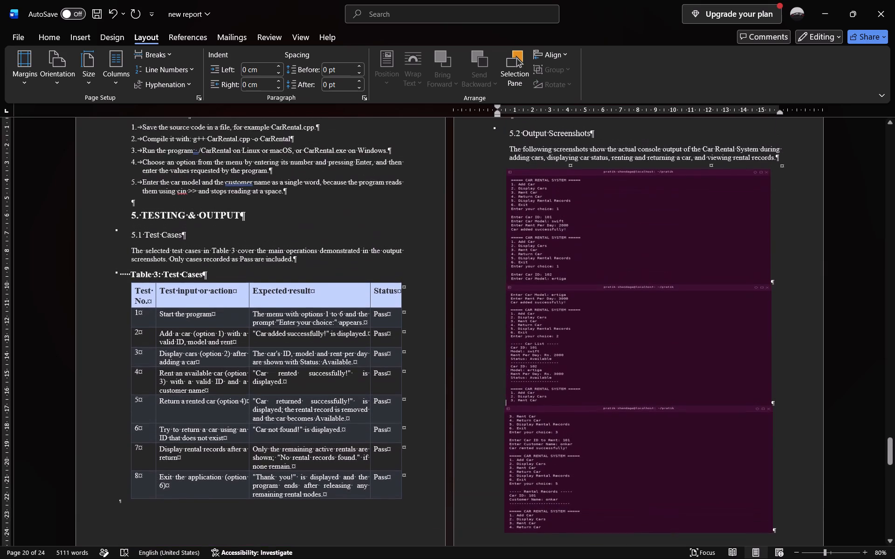
scroll(782, 226, down, 2)
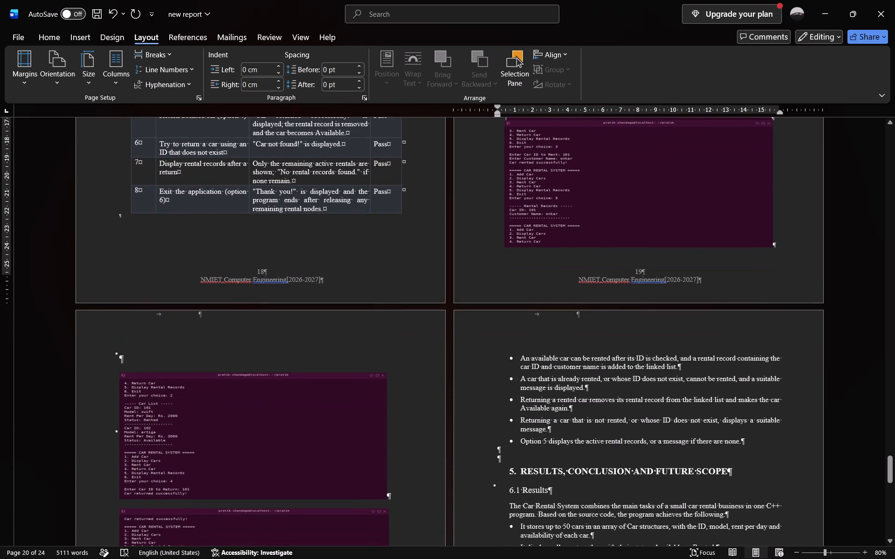
click(367, 356)
key(Delete)
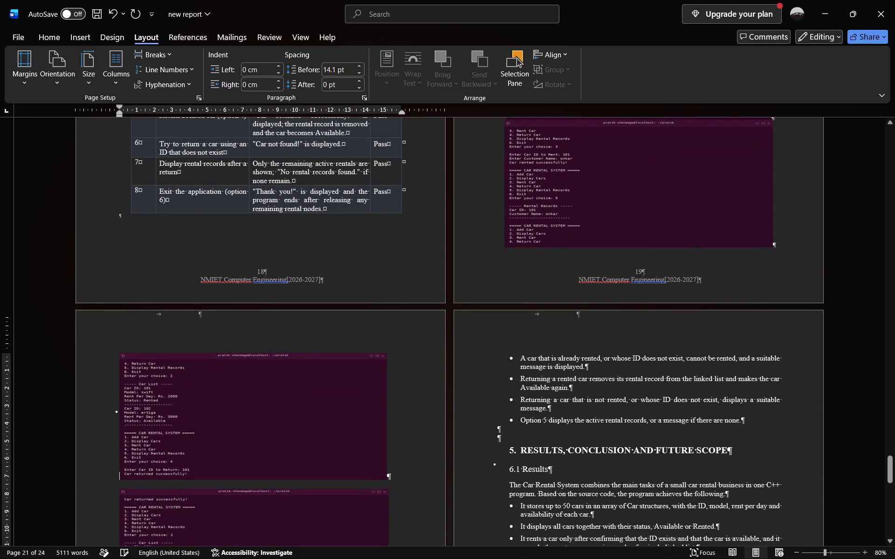
click(403, 478)
key(Delete)
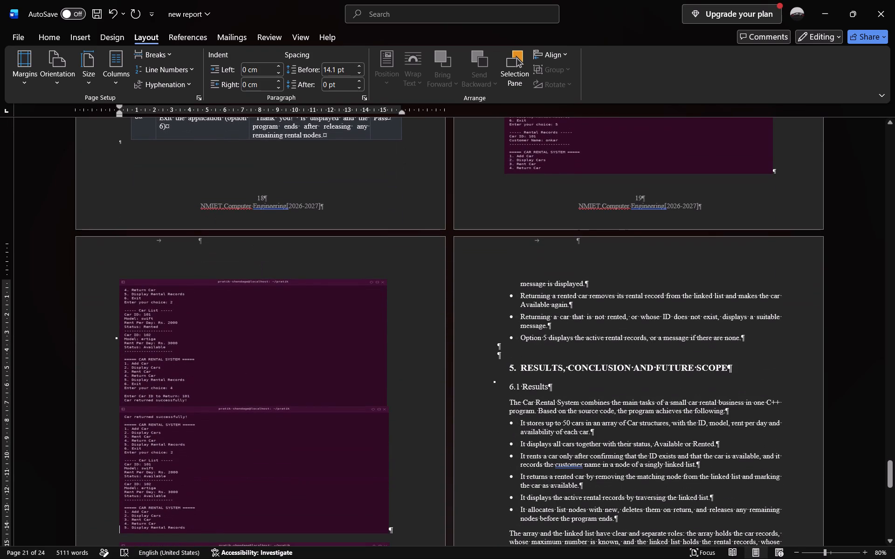
click(391, 507)
key(Delete)
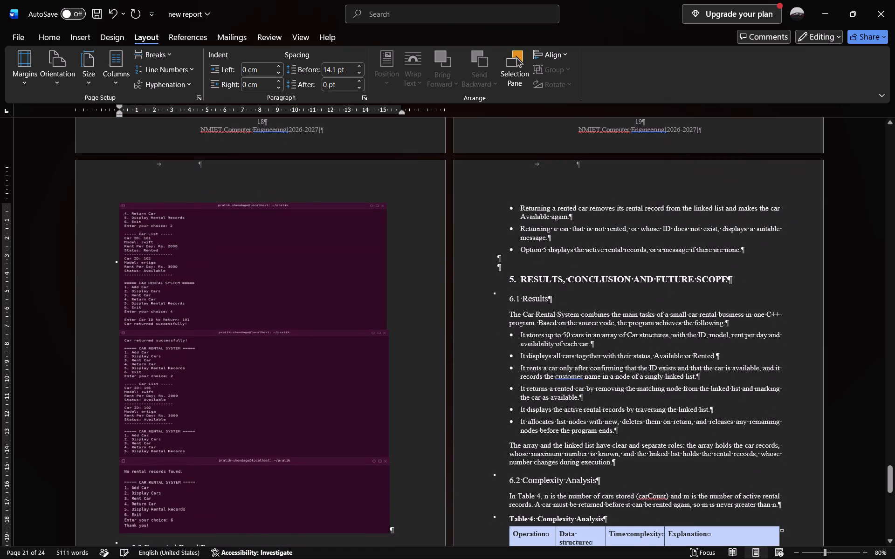
Insert four blank paragraphs between the "No rental records found." screenshot and the 5.3 Expected Result heading.
click(398, 508)
scroll(398, 508, down, 1)
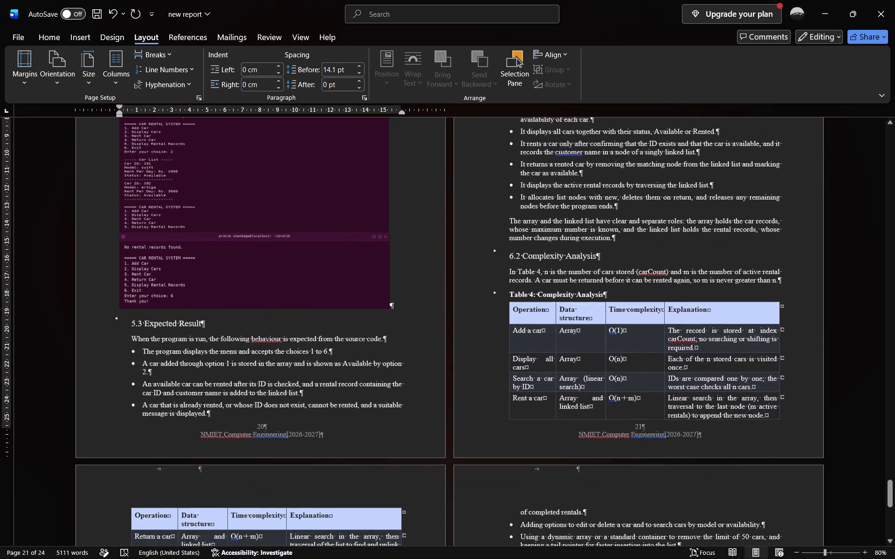
scroll(398, 508, down, 1)
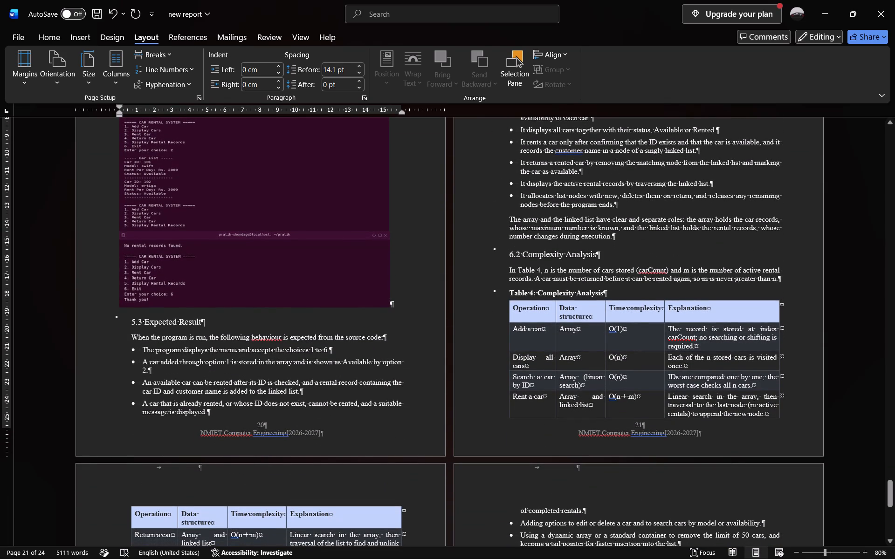
key(Return)
key(Return)
key(Return)
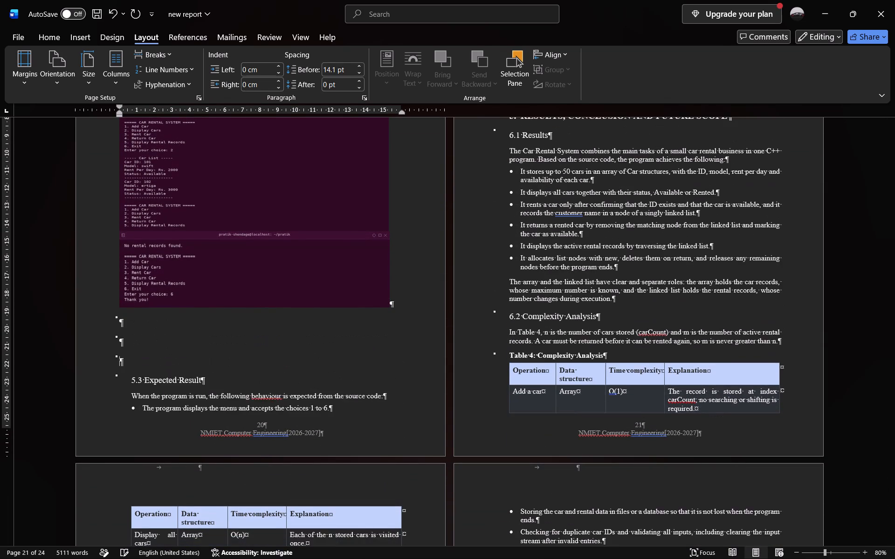
key(Return)
key(Return)
scroll(398, 508, up, 1)
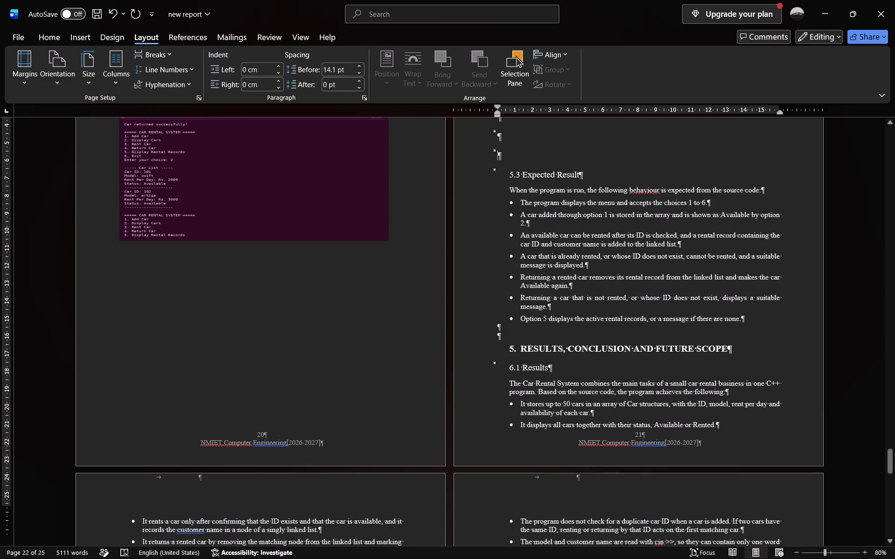
scroll(398, 508, up, 2)
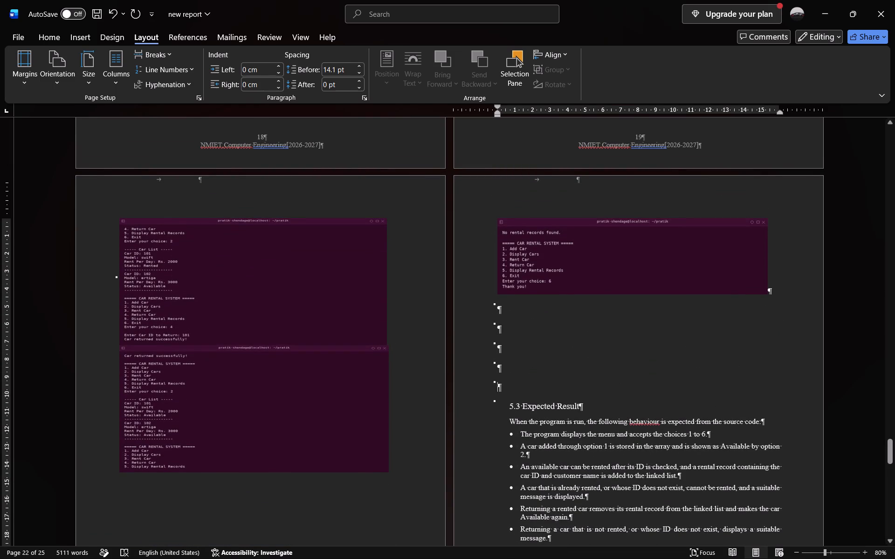
key(ctrl+z)
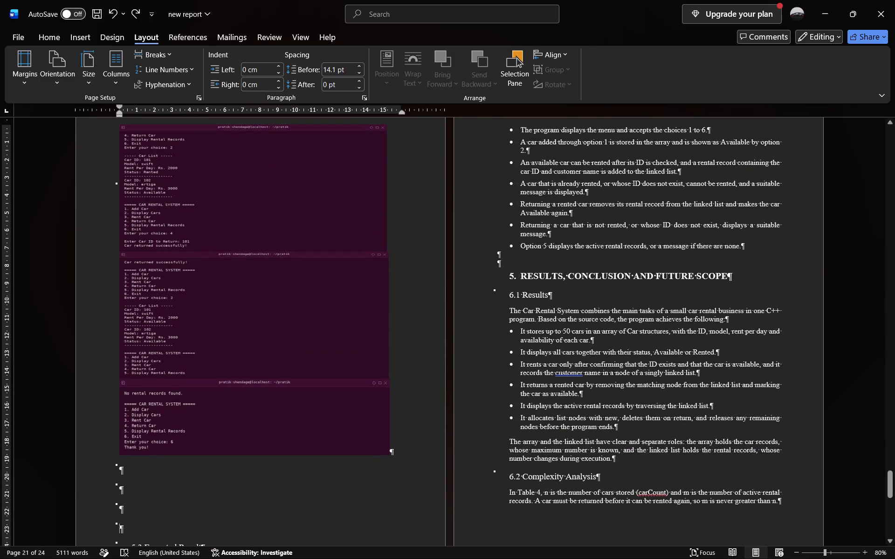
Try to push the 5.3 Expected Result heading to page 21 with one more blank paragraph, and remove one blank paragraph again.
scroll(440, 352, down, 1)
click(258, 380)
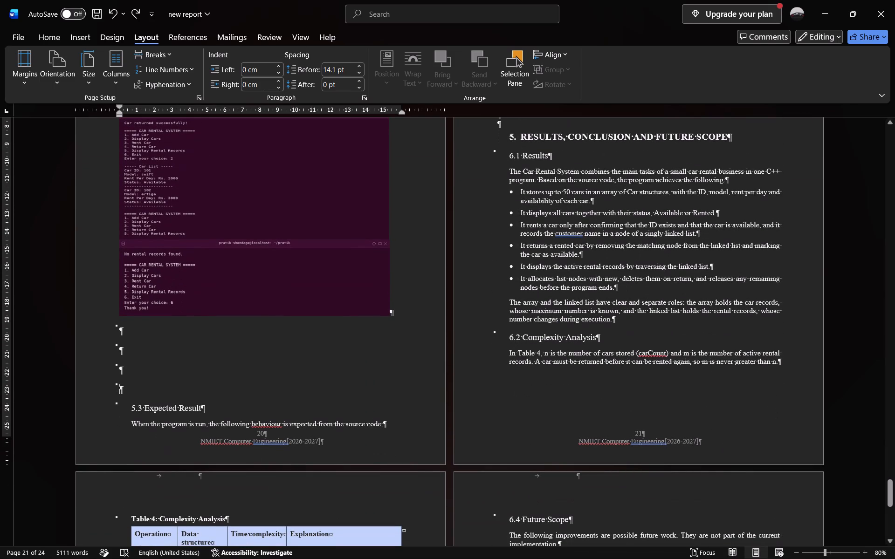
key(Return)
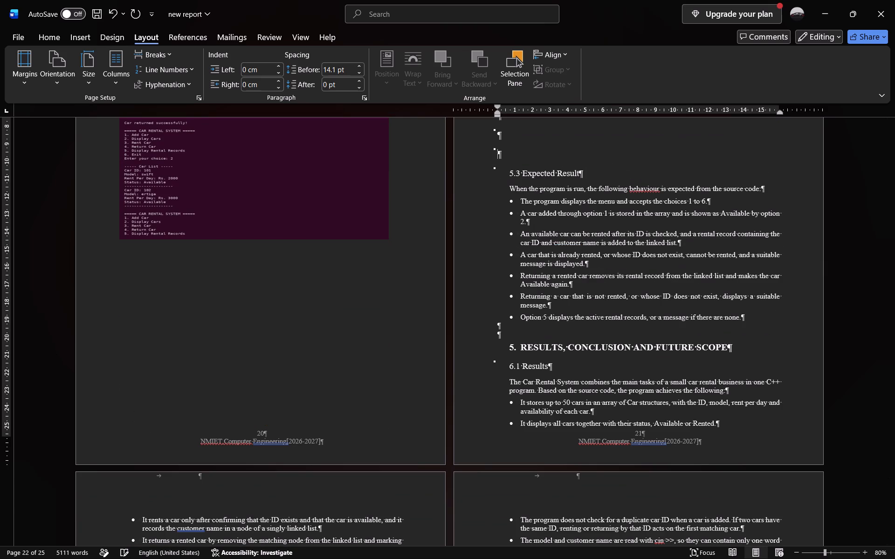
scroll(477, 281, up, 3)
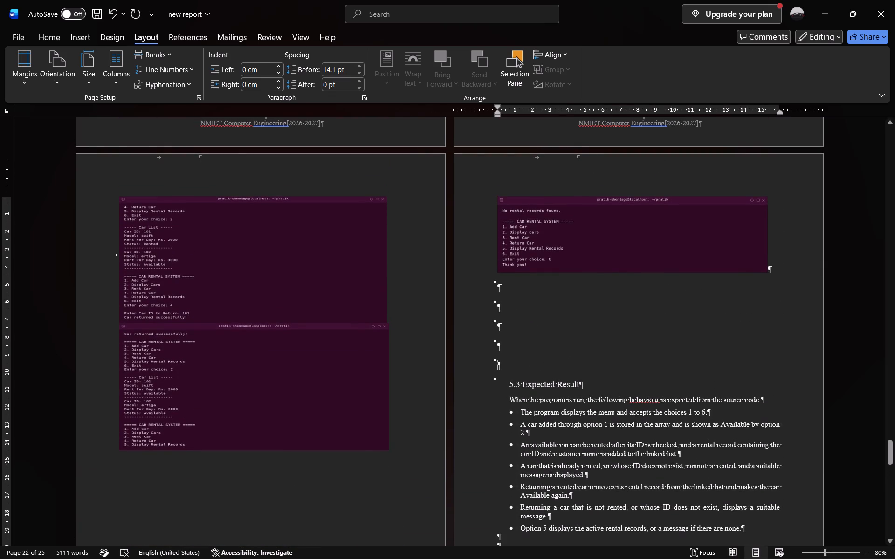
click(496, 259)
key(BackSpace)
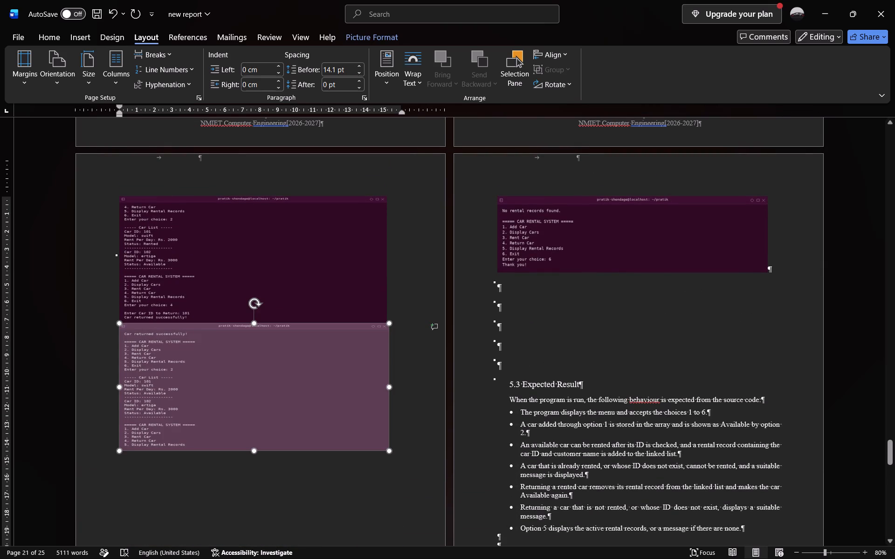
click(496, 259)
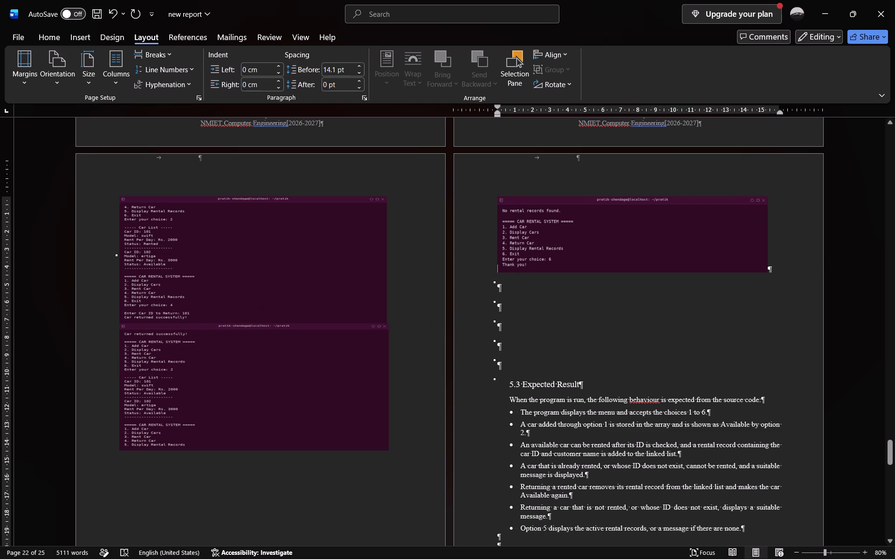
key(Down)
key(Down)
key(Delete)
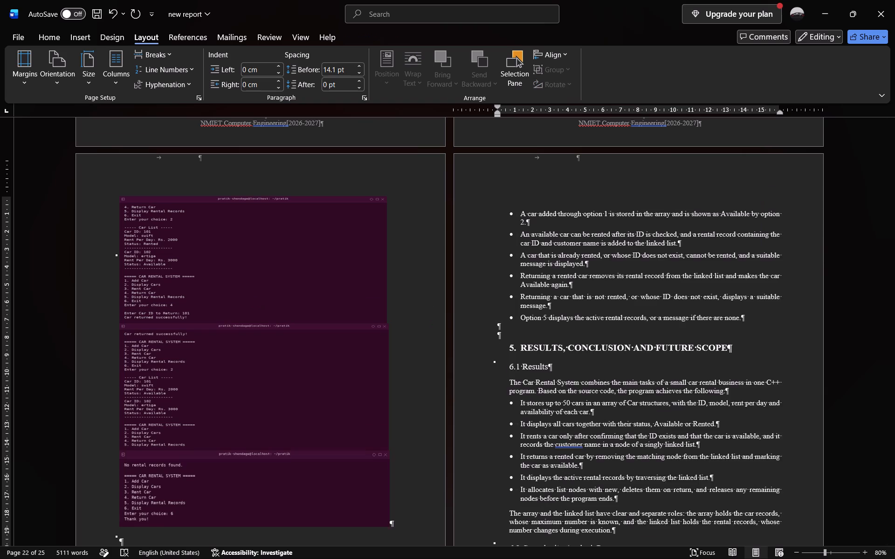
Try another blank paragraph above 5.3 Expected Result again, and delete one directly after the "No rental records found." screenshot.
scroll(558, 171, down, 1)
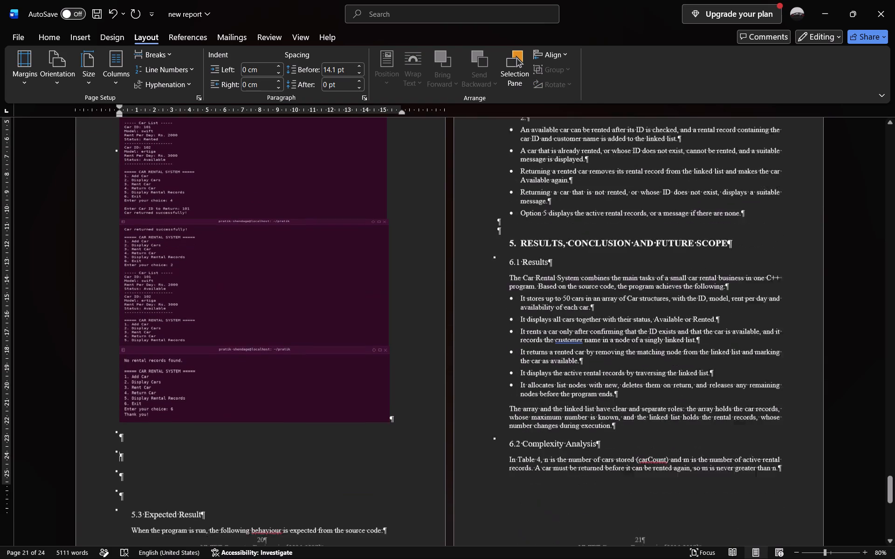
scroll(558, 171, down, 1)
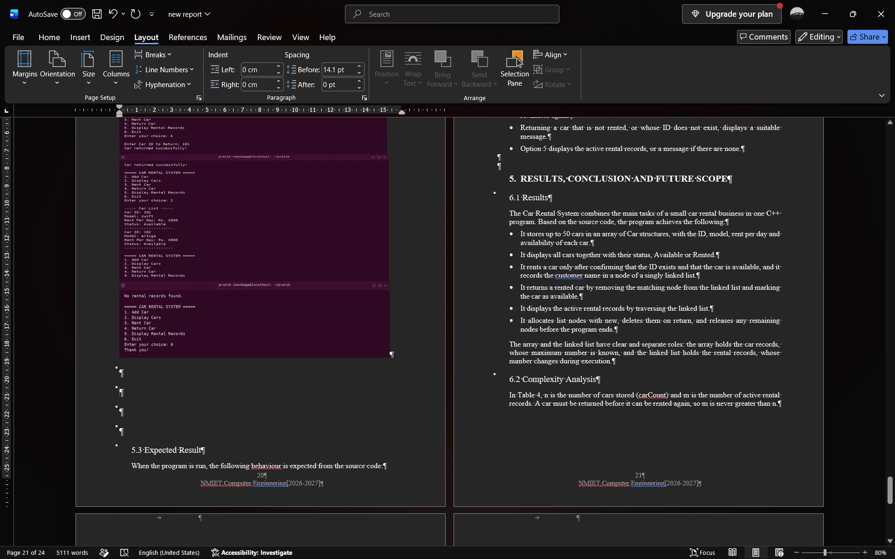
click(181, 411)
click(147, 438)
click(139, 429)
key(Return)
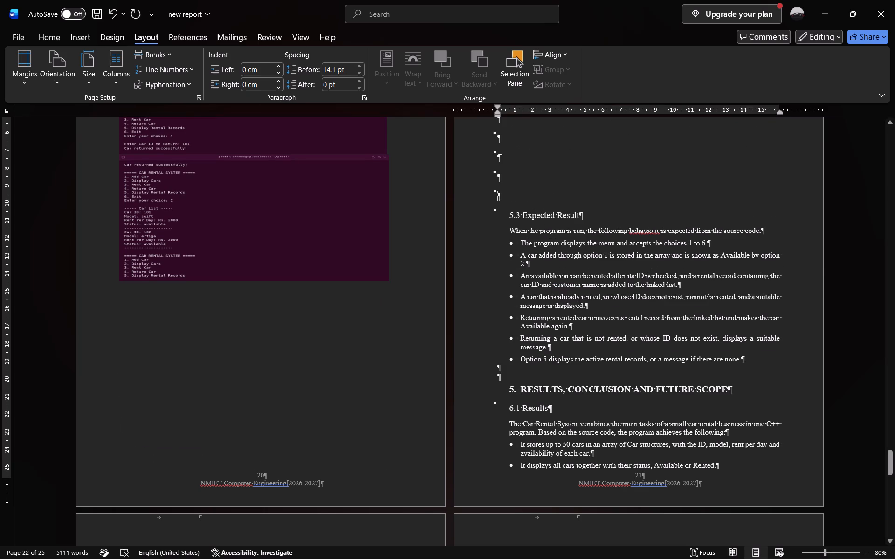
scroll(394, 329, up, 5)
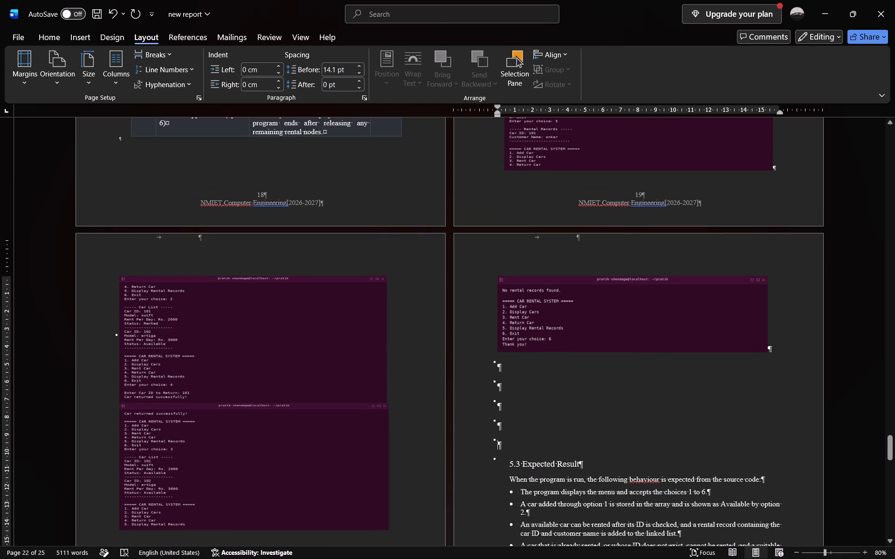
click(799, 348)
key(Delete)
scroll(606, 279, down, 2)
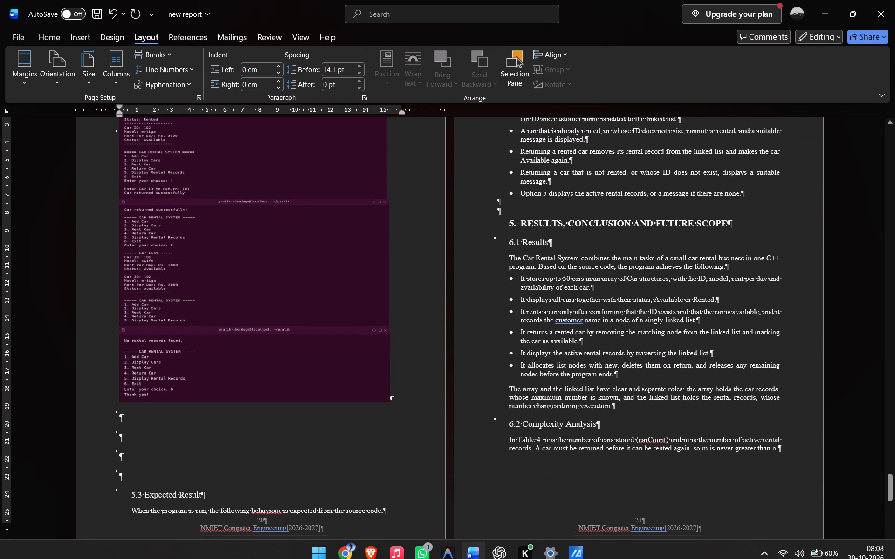
Delete all the blank paragraphs between the "No rental records found." screenshot and the 5.3 Expected Result heading.
click(265, 464)
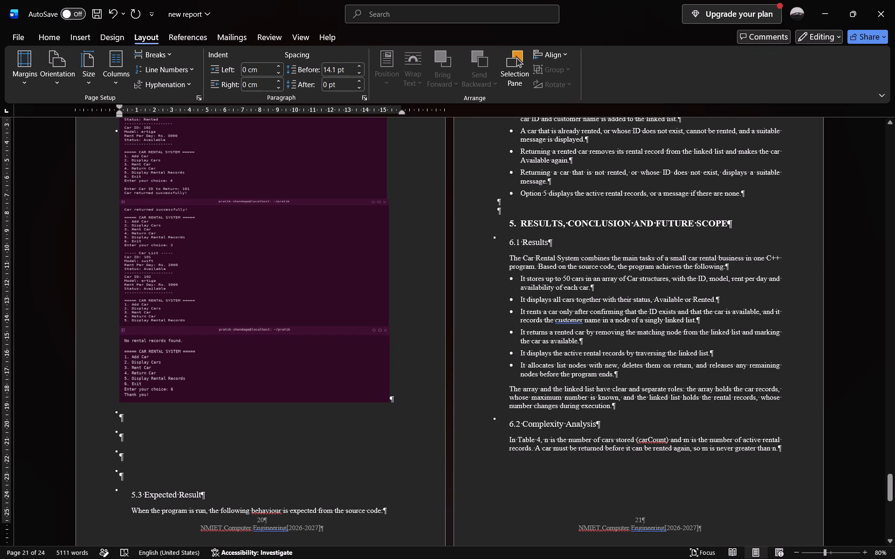
key(Return)
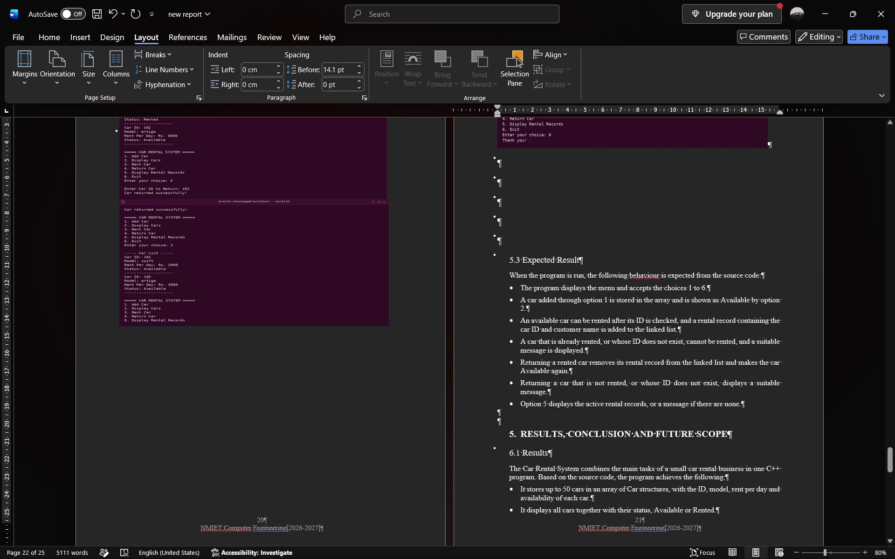
key(BackSpace)
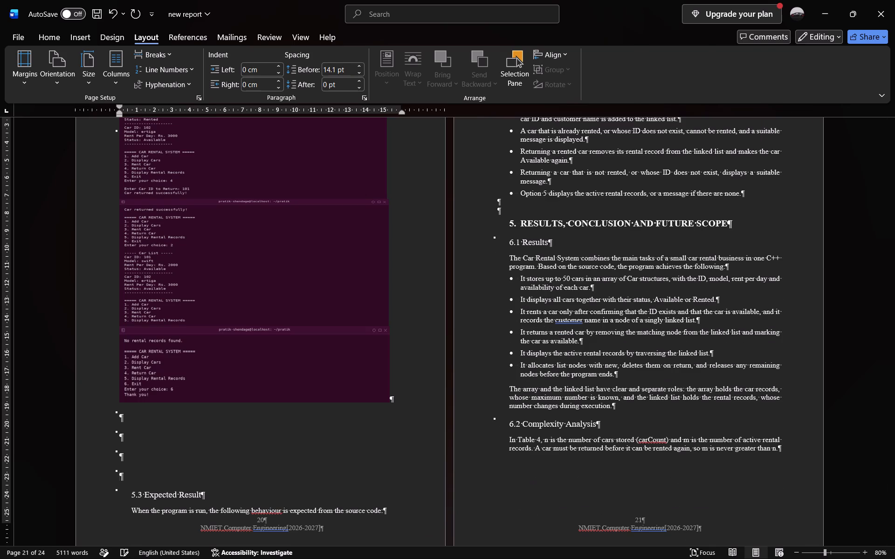
key(BackSpace)
key(BackSpace)
key(BackSpace)
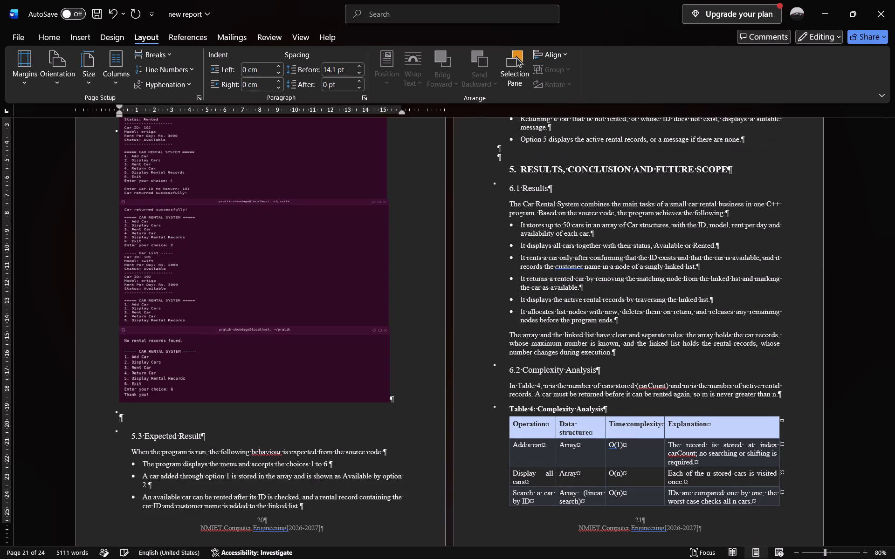
key(BackSpace)
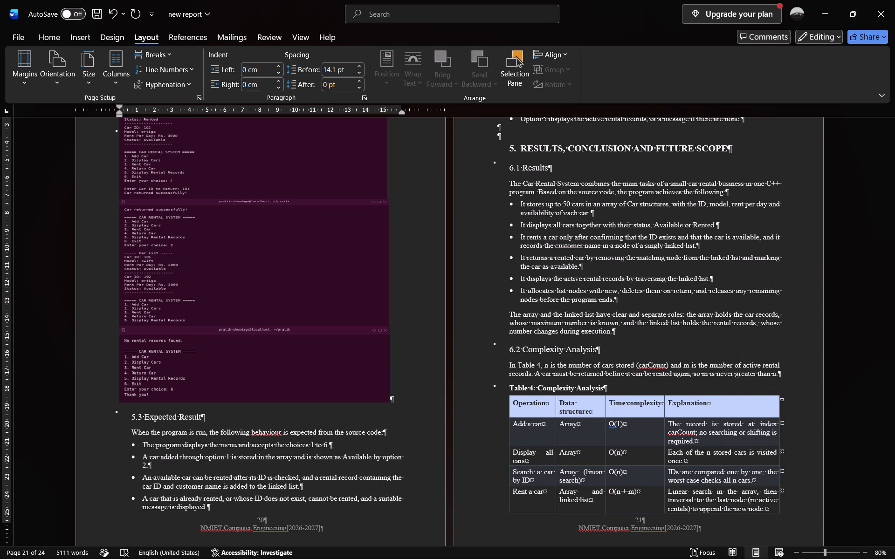
Join the 5.3 Expected Result heading to the screenshot's paragraph above and split it back onto its own line.
key(Right)
key(Left)
key(Delete)
key(Return)
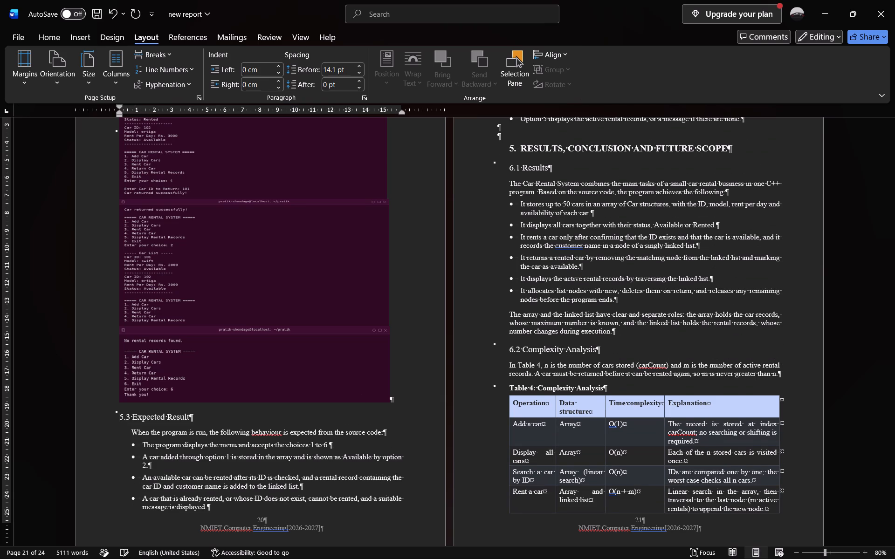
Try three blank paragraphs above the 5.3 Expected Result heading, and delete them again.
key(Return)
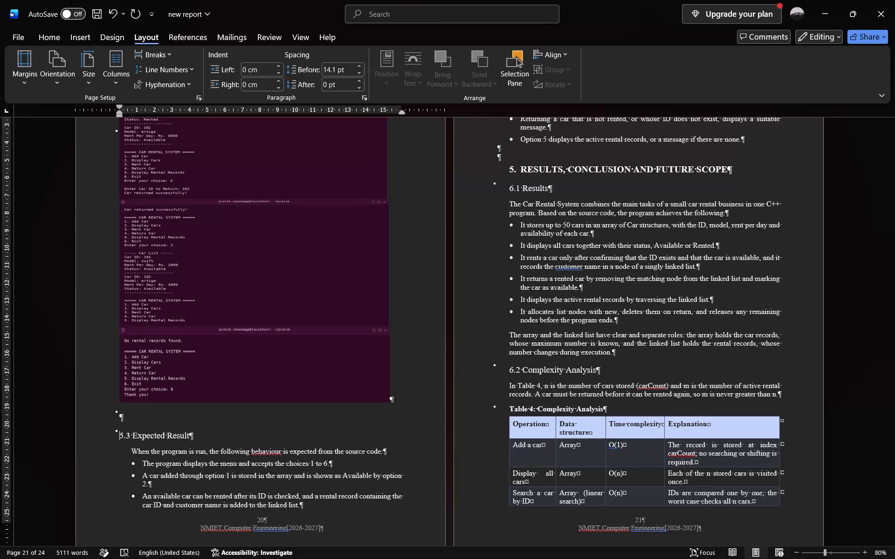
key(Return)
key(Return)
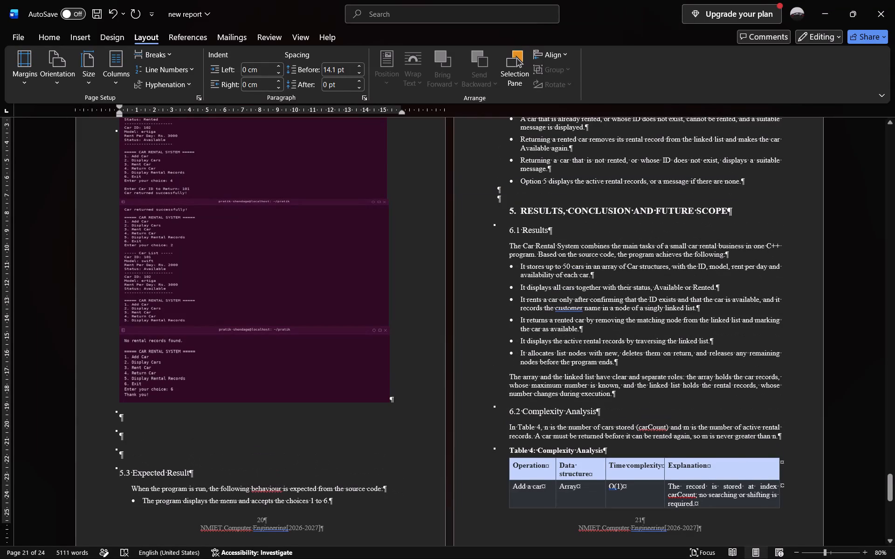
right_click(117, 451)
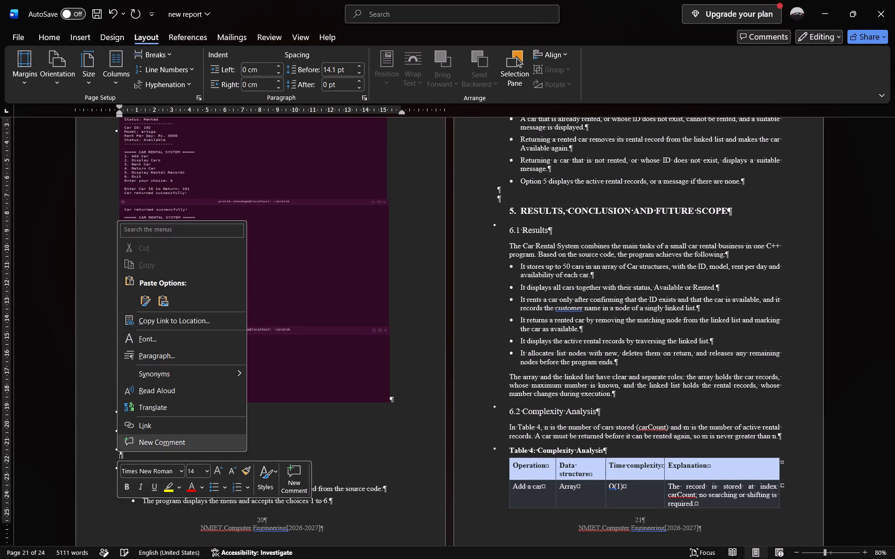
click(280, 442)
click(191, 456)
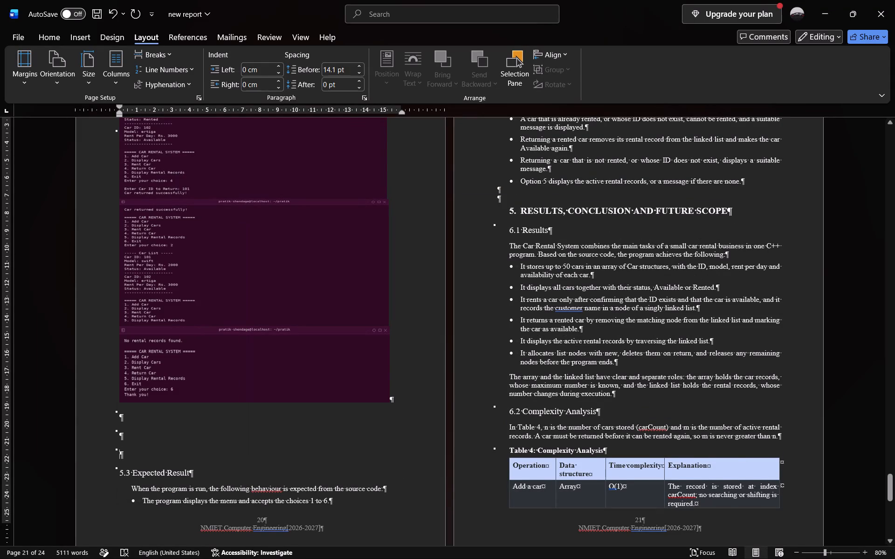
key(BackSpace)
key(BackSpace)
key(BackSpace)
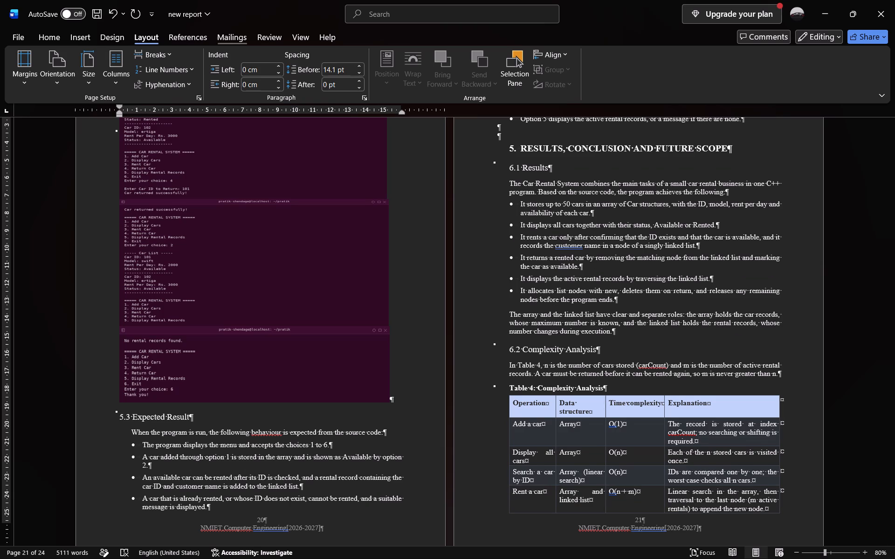
Move 5.3 Expected Result to a new page with a Next Page section break, deleting the blank paragraph above the heading.
click(160, 49)
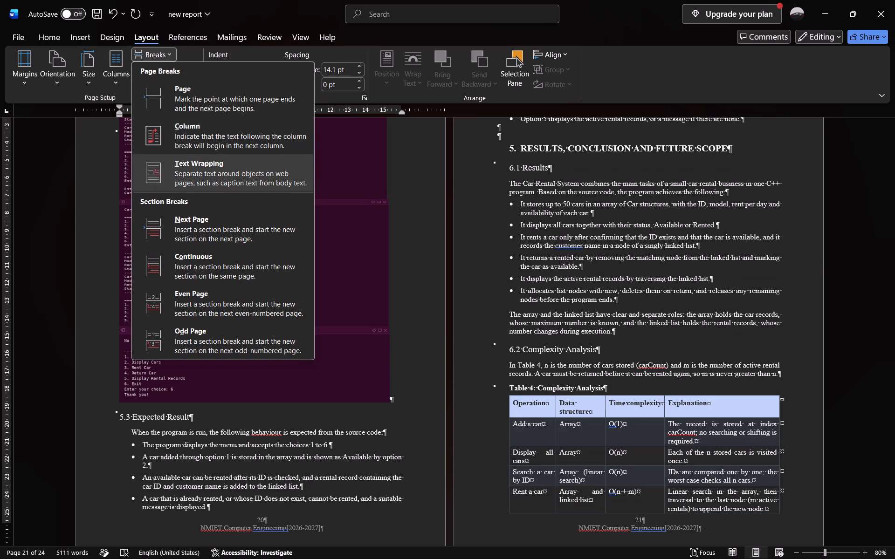
click(174, 231)
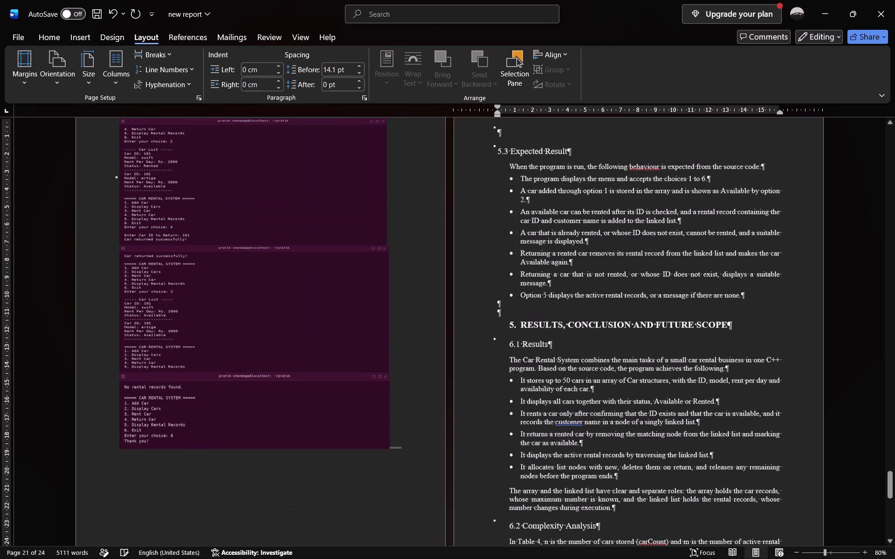
scroll(591, 309, up, 2)
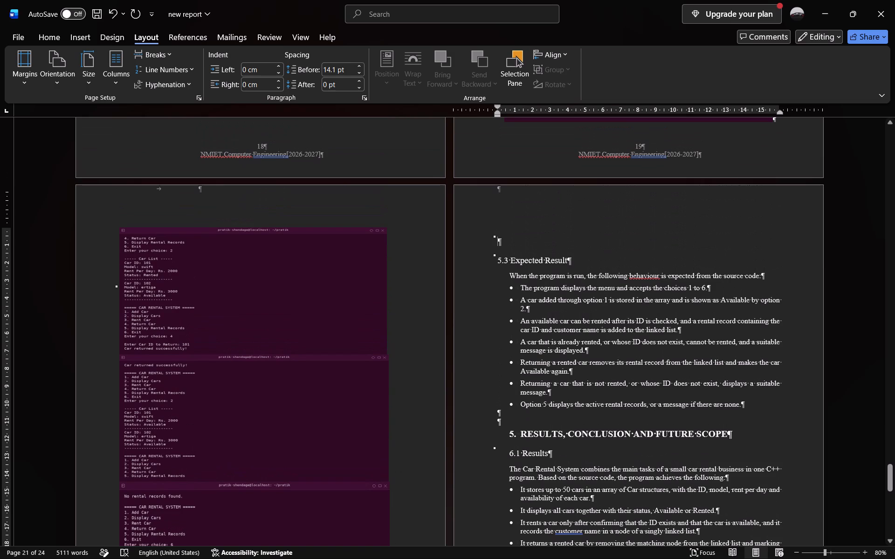
key(Delete)
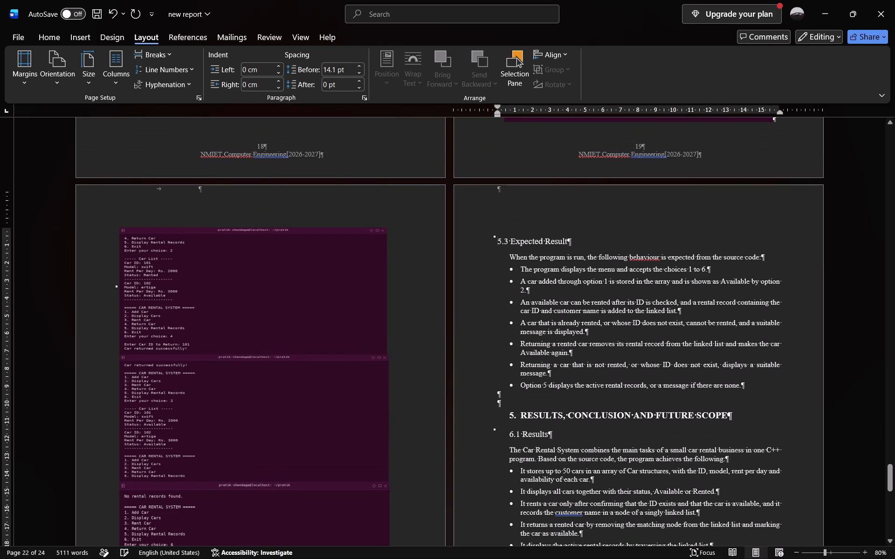
Replace the page number VI in the Section 7 first-page footer with 21.
scroll(591, 309, down, 7)
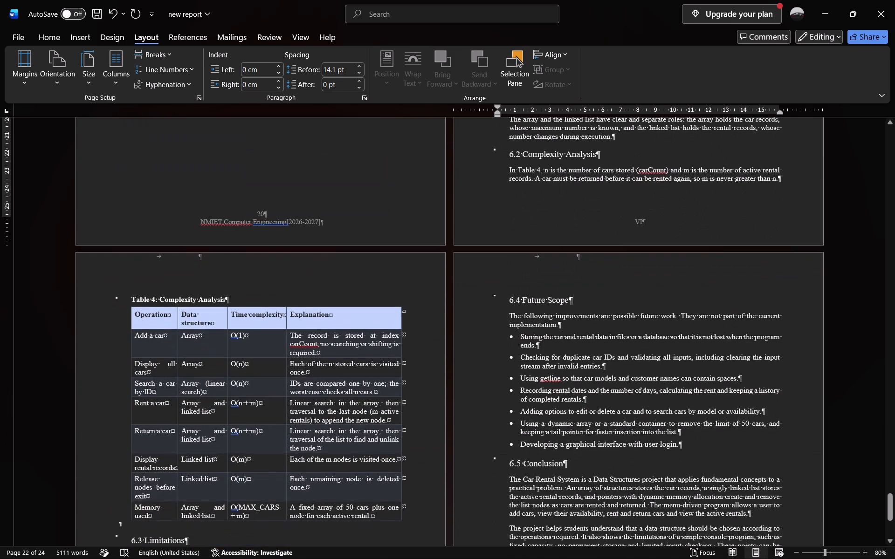
scroll(591, 309, down, 1)
scroll(591, 309, up, 1)
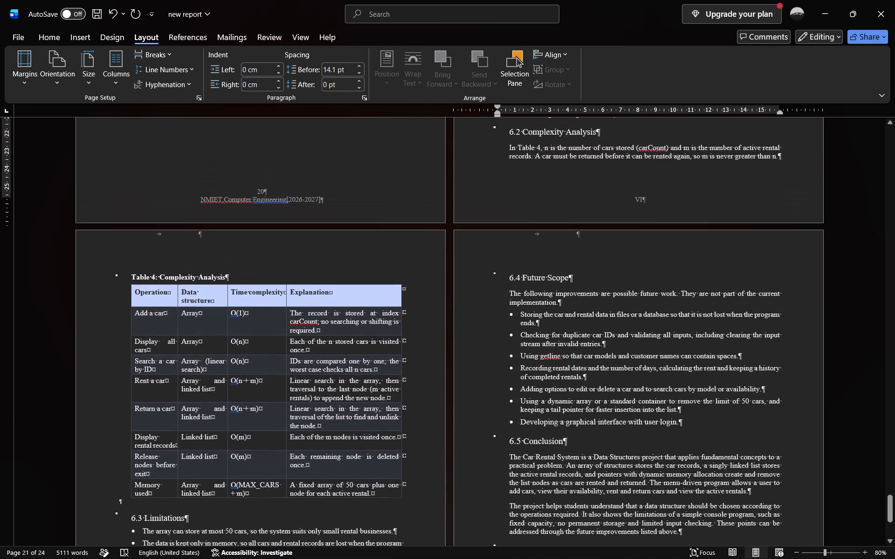
click(651, 205)
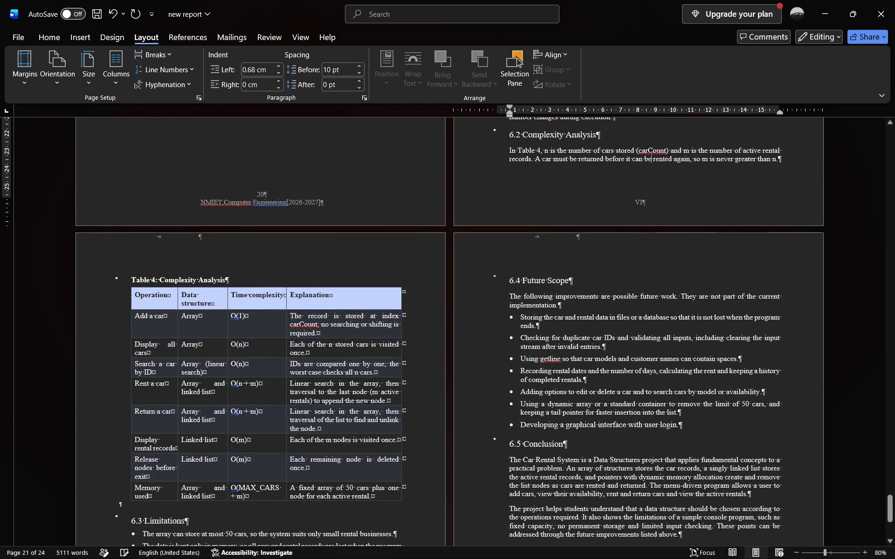
double_click(640, 205)
double_click(640, 205)
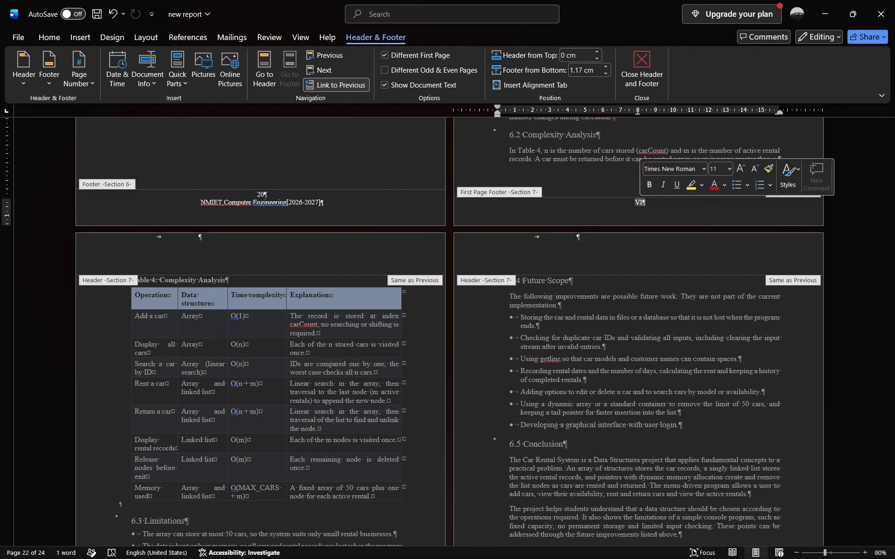
text(21)
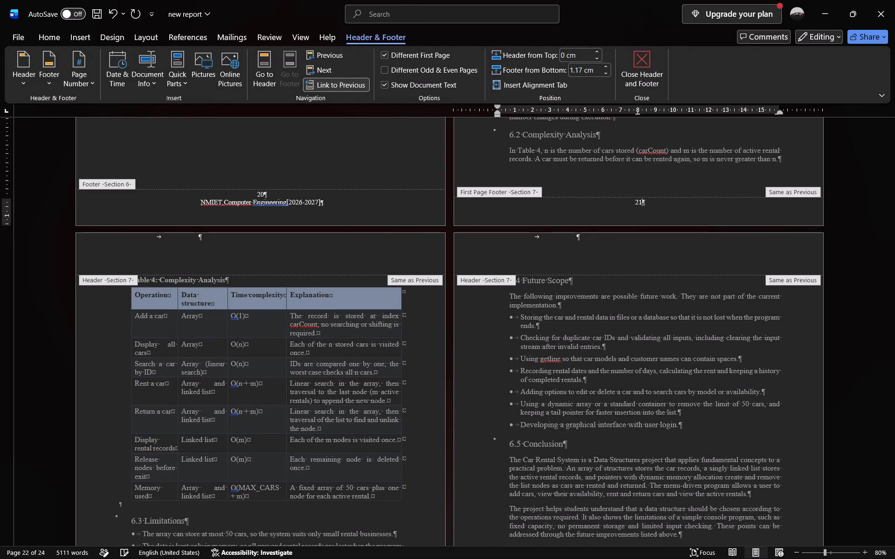
Copy the "NMIET Computer Engineering[2026-2027]" line from page 20's footer to below the 21 in page 21's footer, without a trailing blank line.
double_click(286, 207)
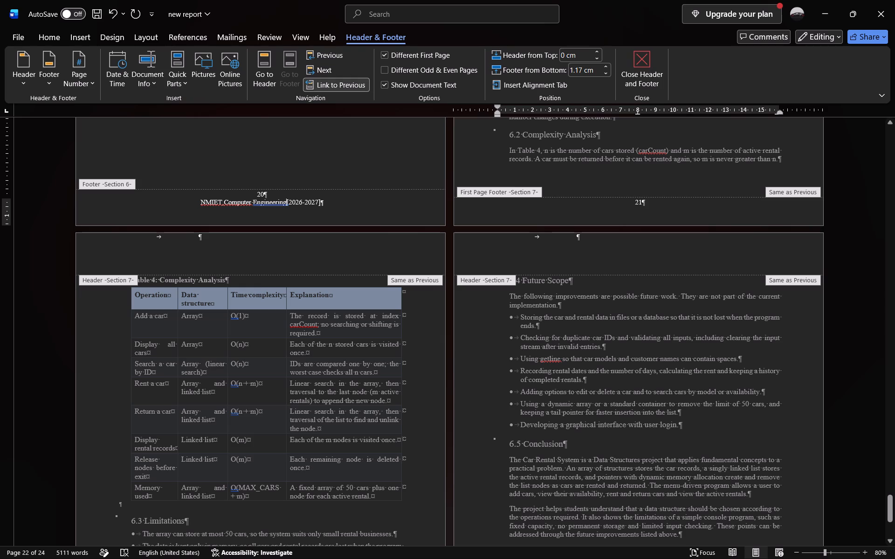
triple_click(286, 207)
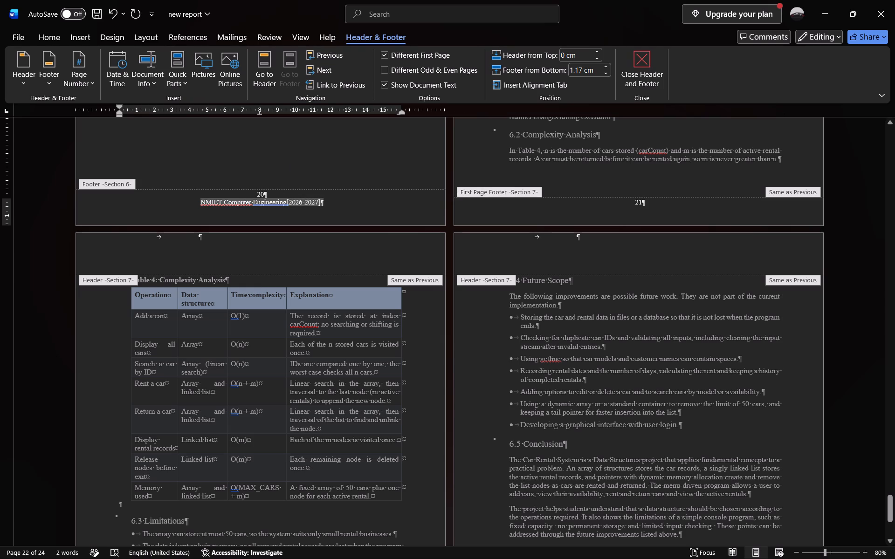
key(ctrl+c)
click(666, 199)
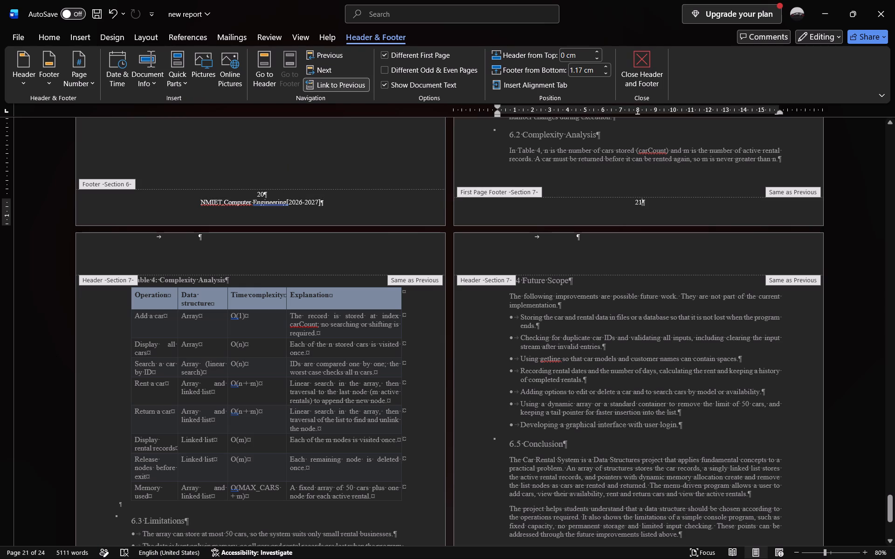
key(Return)
key(ctrl+v)
scroll(666, 199, down, 1)
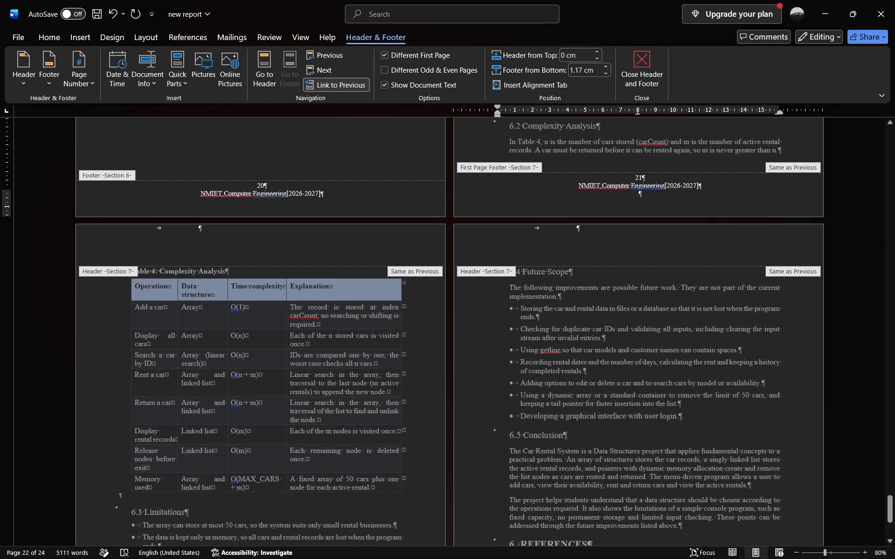
scroll(666, 199, down, 1)
key(Delete)
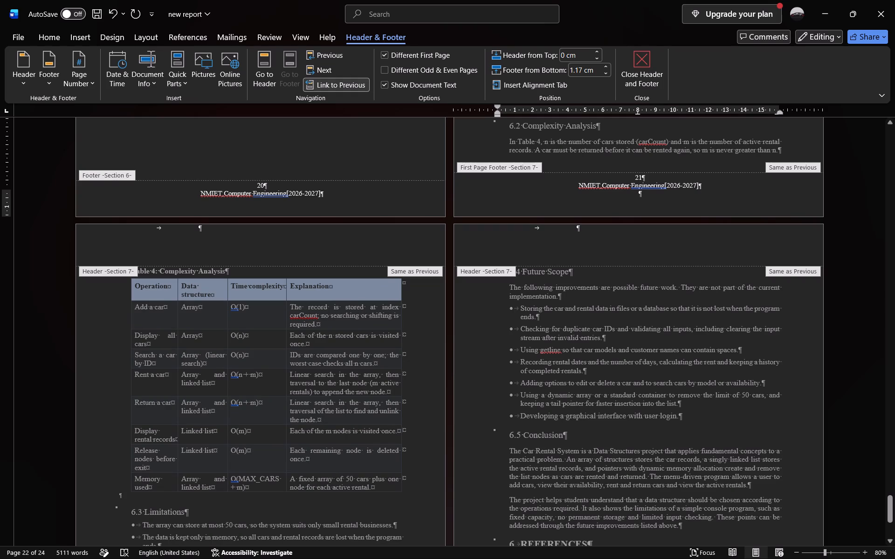
Check the footers and layout of the remaining pages through the References section.
scroll(719, 178, down, 5)
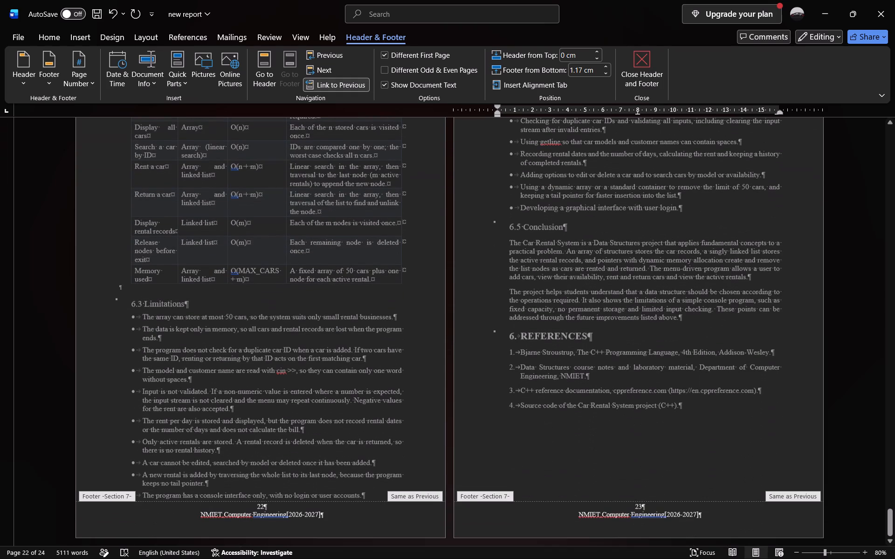
scroll(719, 178, down, 1)
scroll(674, 248, right, 2)
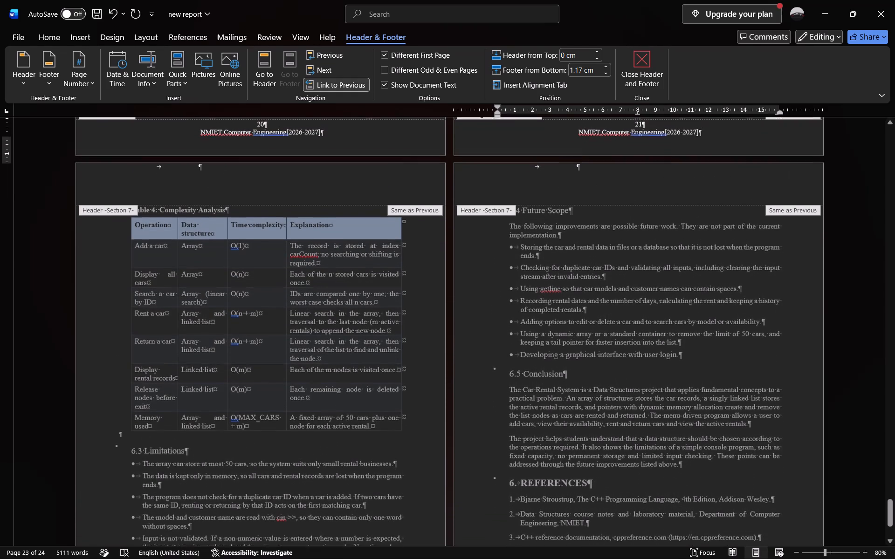
scroll(674, 248, right, 1)
scroll(674, 248, down, 1)
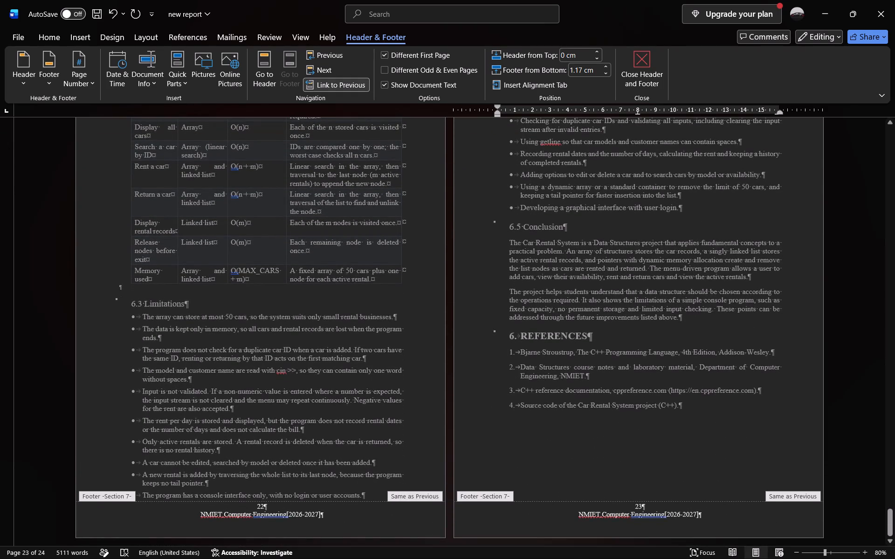
scroll(674, 248, down, 1)
scroll(638, 393, down, 2)
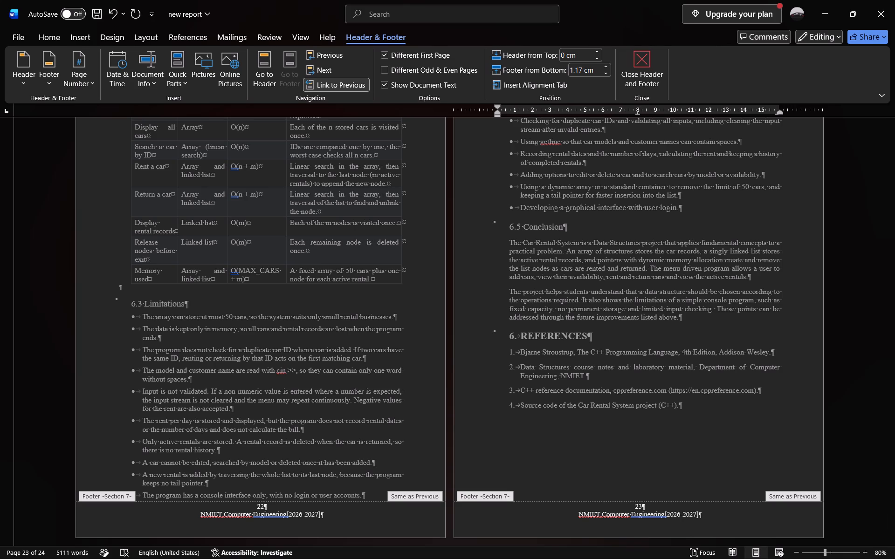
Save the report document.
key(ctrl+s)
key(ctrl+s)
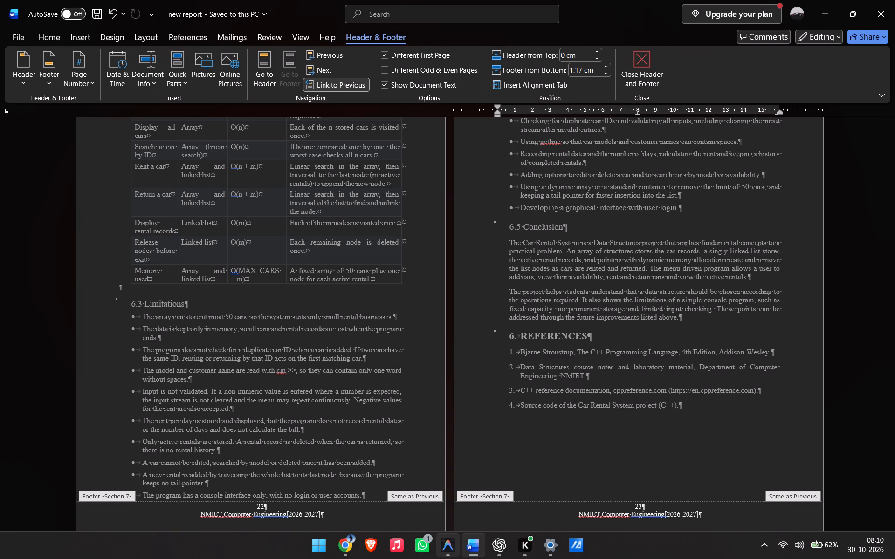
Review the page layout and footers from the References section back up to the output screenshots and 5.3 Expected Result.
scroll(468, 390, up, 4)
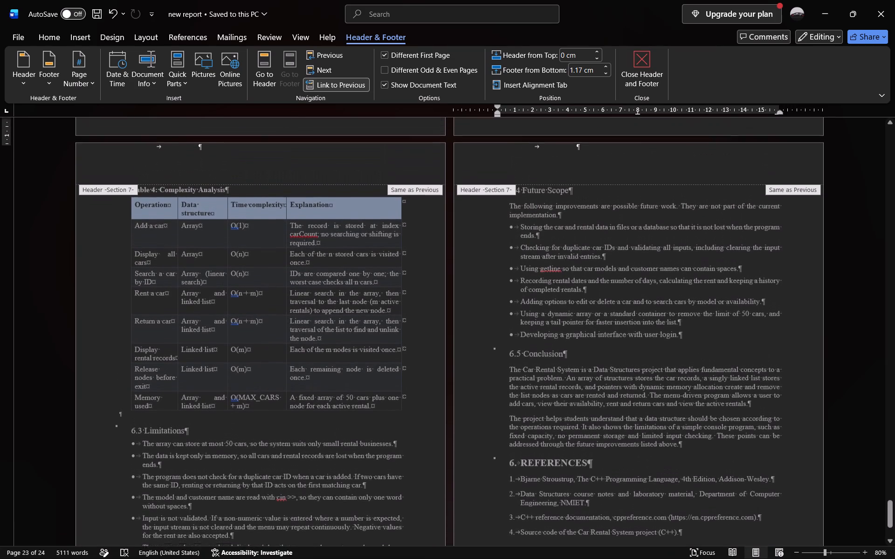
scroll(468, 390, up, 5)
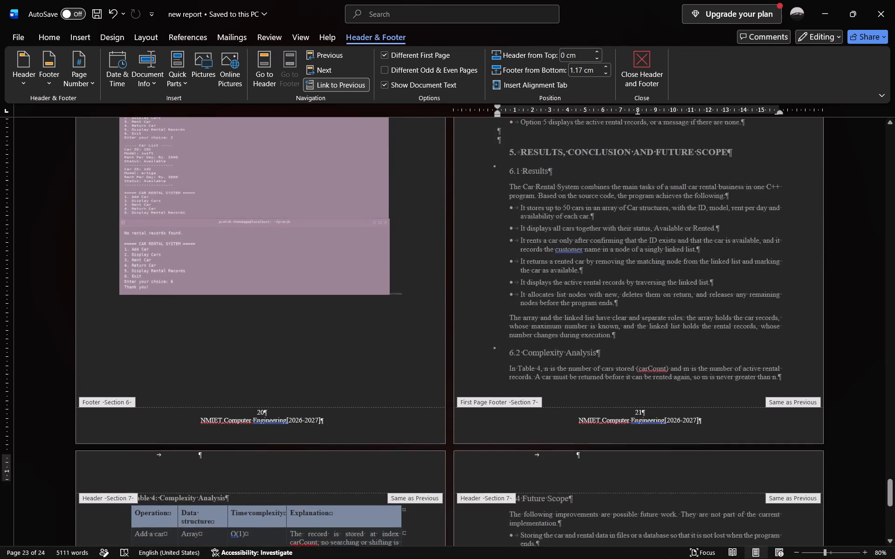
scroll(468, 390, up, 1)
scroll(401, 351, up, 1)
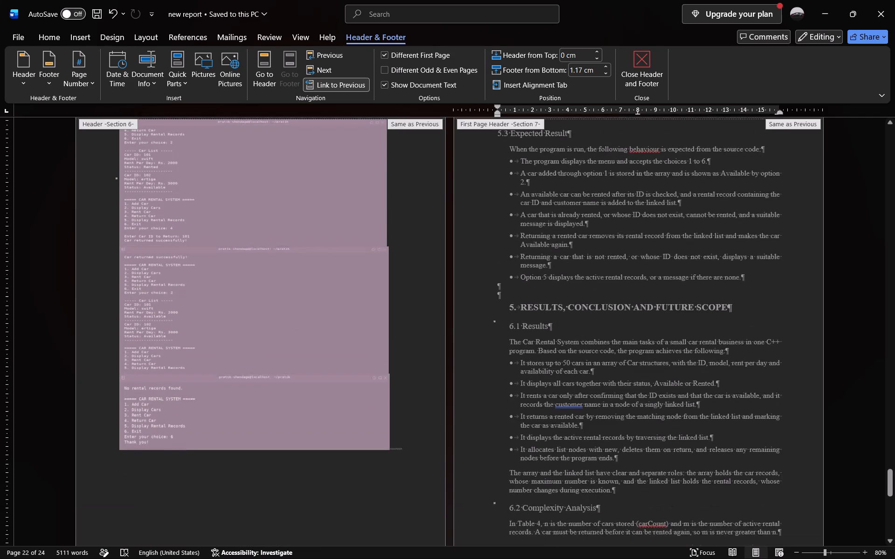
Leave footer editing and widen the top output screenshot on page 20 slightly to match the screenshots below it.
scroll(401, 351, up, 1)
click(373, 244)
double_click(373, 244)
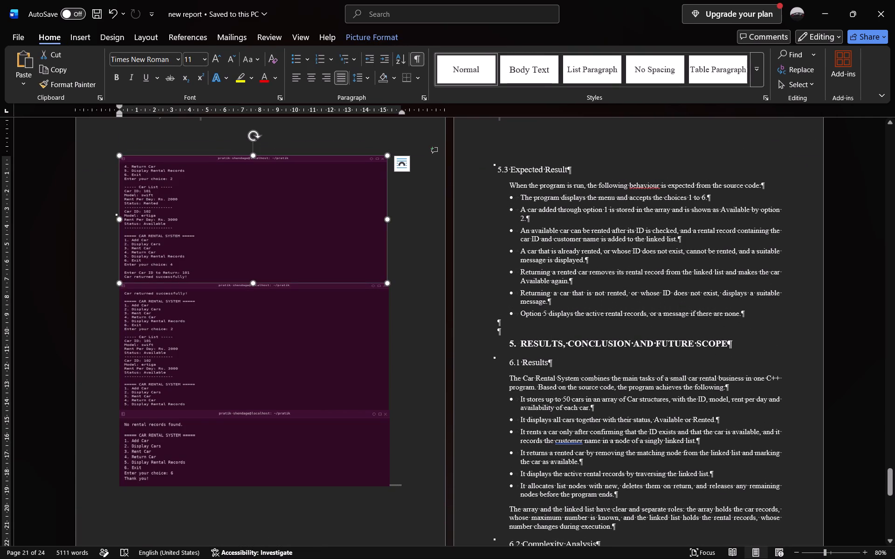
click(387, 219)
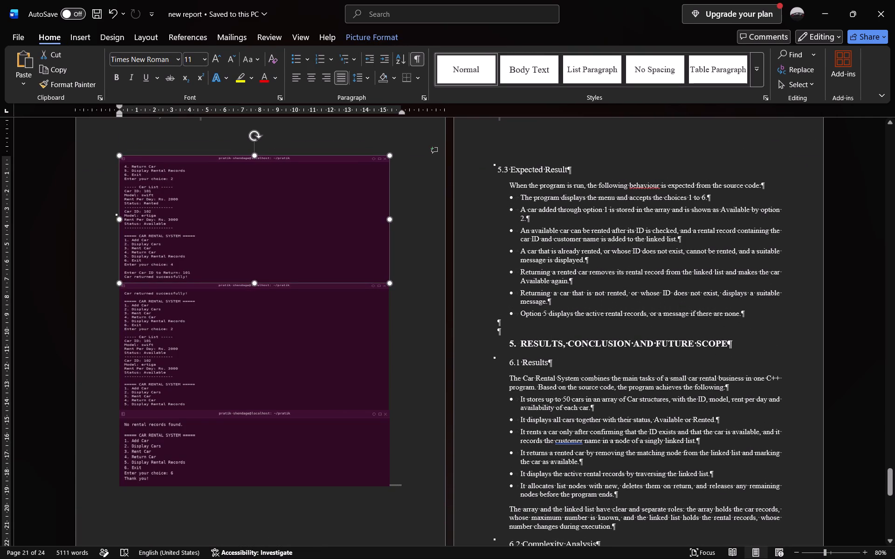
Pull in the right indent of the last output screenshot on page 20 to meet the image's edge.
scroll(387, 221, down, 1)
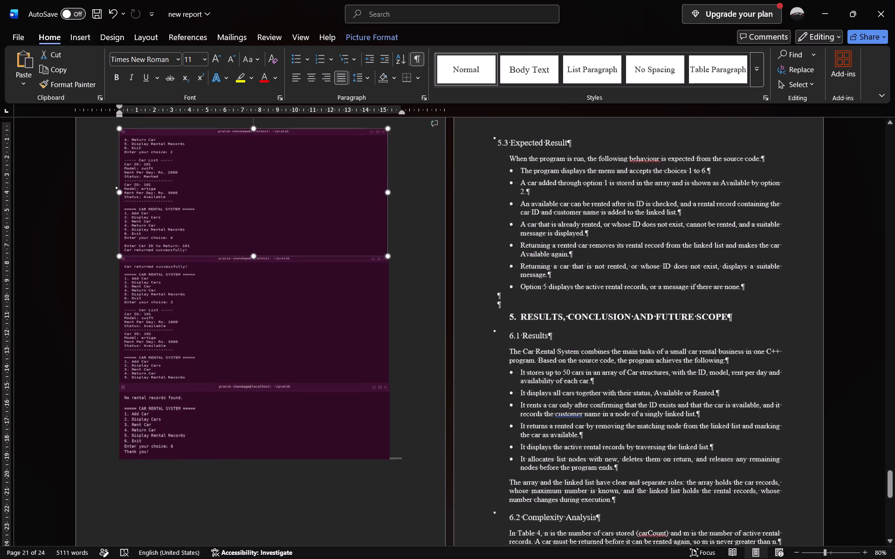
scroll(387, 221, down, 2)
click(381, 315)
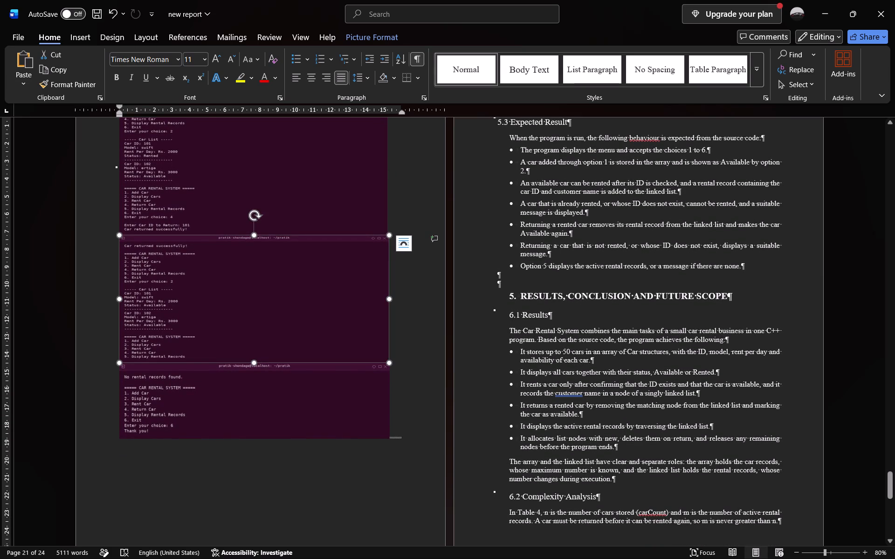
scroll(356, 289, up, 1)
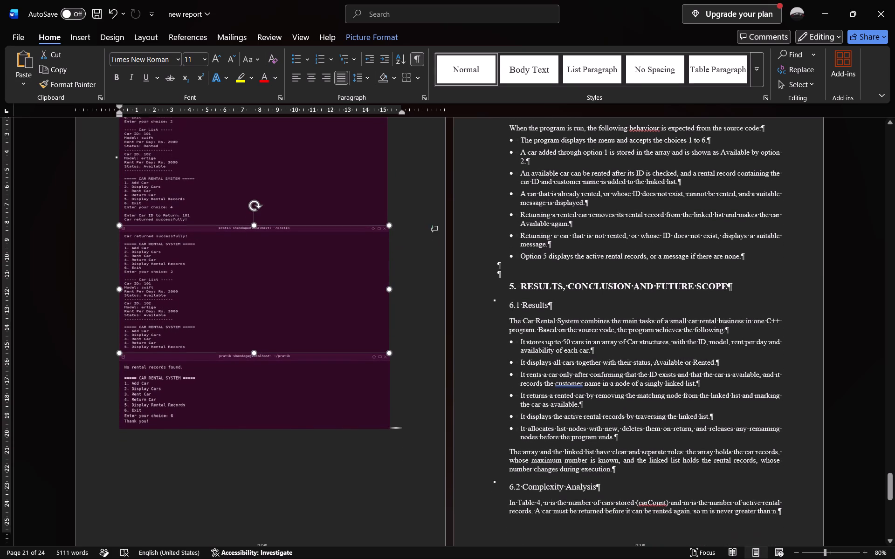
scroll(356, 289, up, 2)
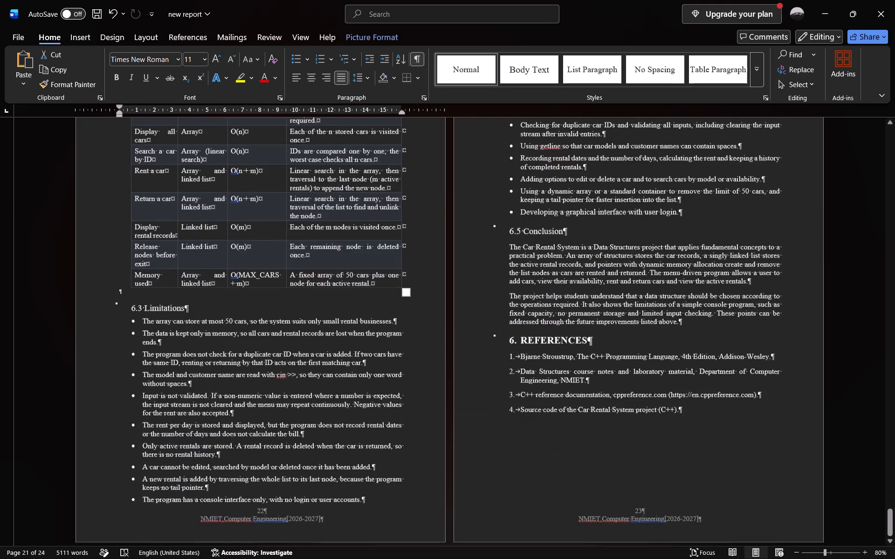
scroll(356, 289, up, 1)
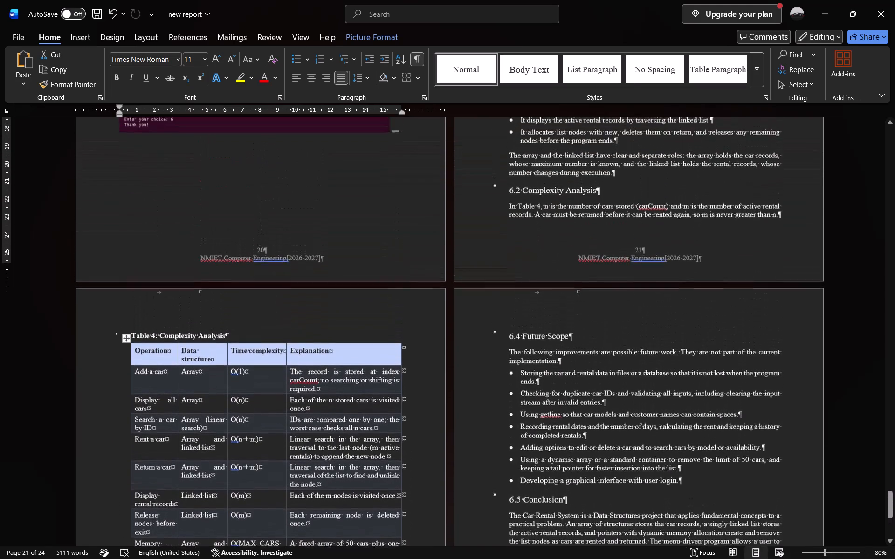
scroll(356, 289, up, 2)
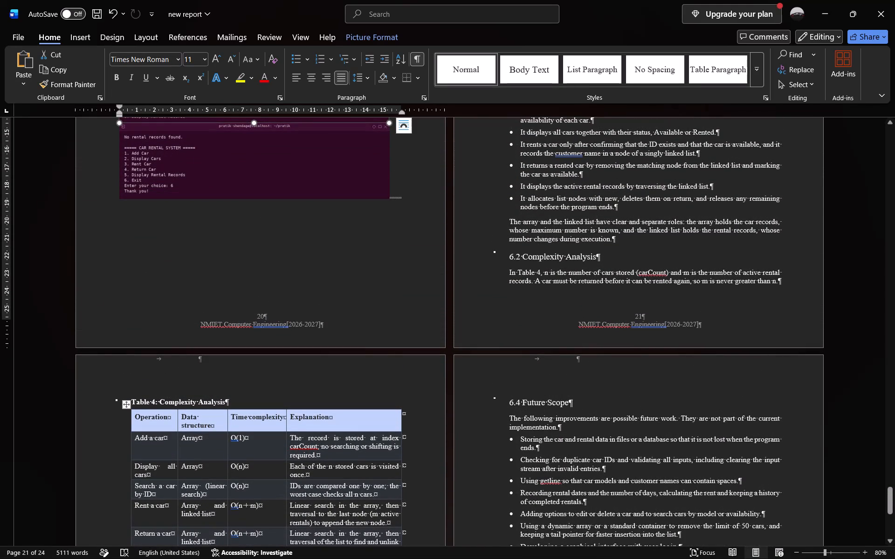
click(376, 176)
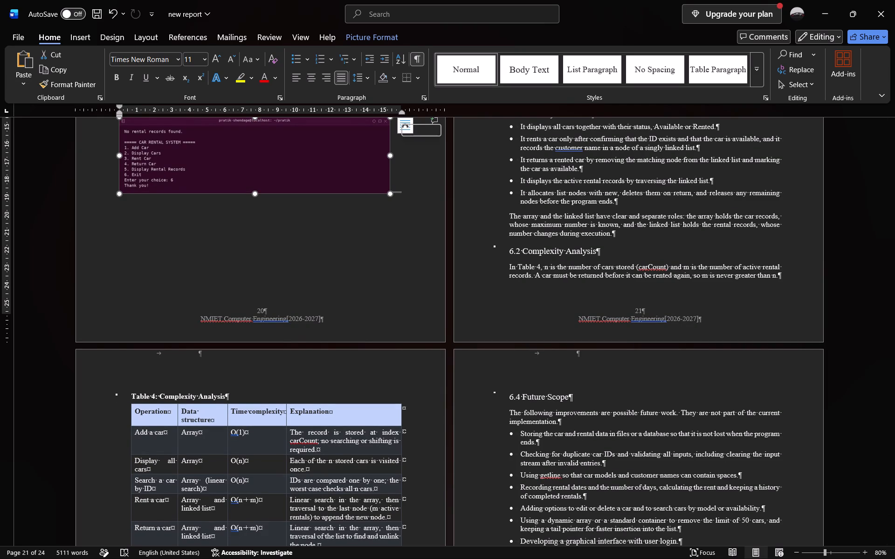
drag(401, 112, 389, 112)
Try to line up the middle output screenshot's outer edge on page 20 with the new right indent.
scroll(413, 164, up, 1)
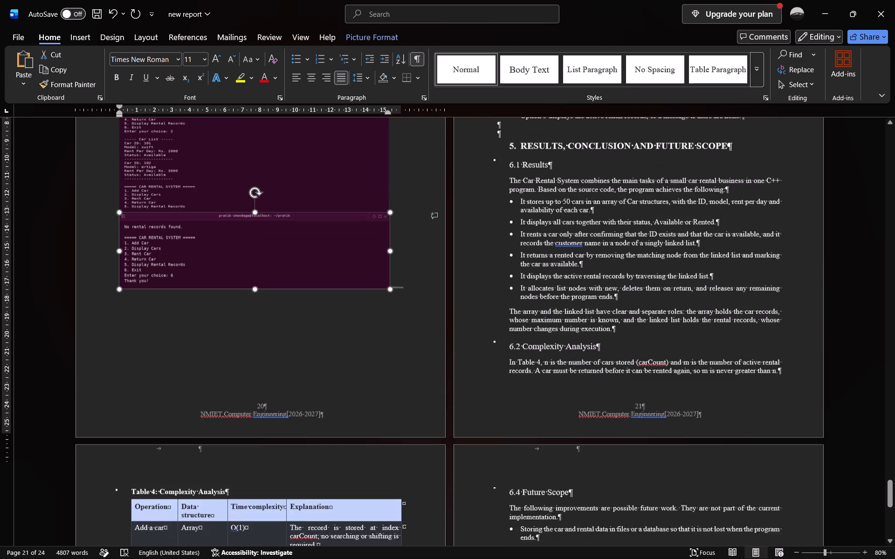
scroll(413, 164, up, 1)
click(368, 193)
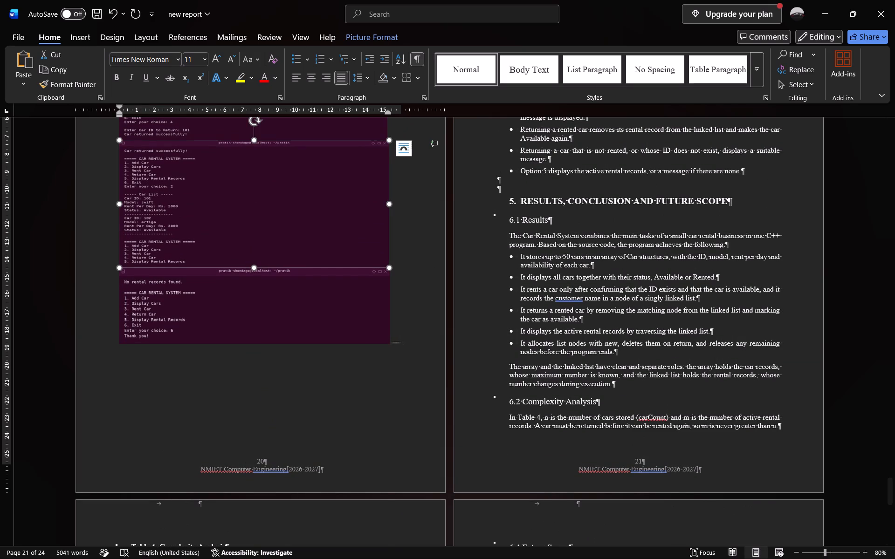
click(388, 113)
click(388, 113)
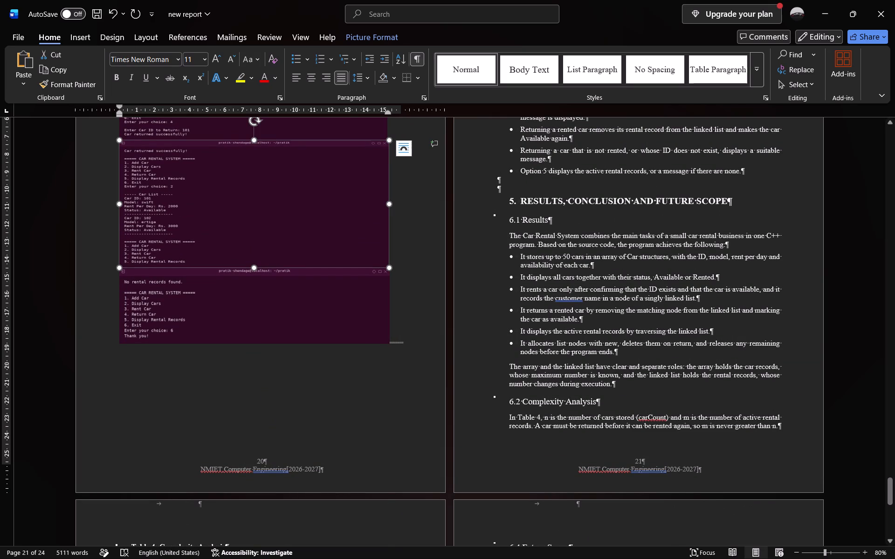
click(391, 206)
Fine-tune the width of the top output screenshot on page 20 to align it with the others.
scroll(357, 211, up, 1)
click(357, 211)
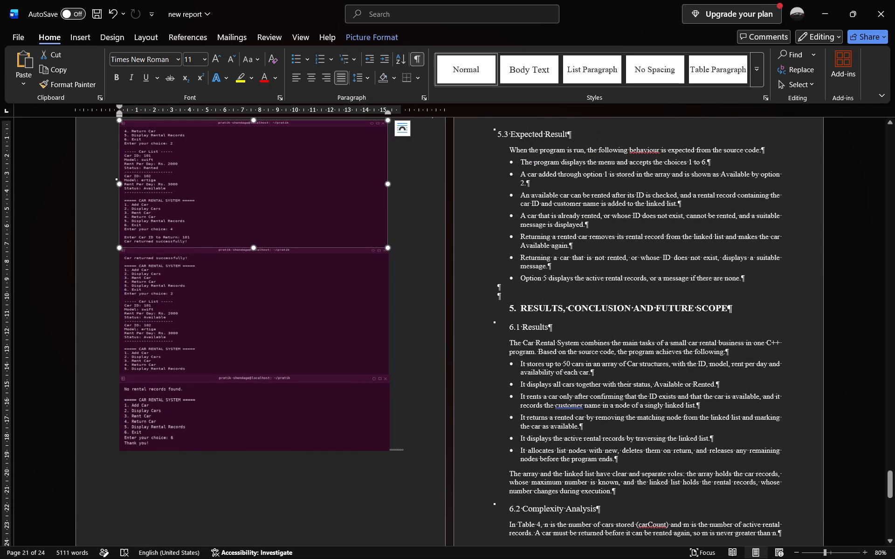
click(386, 185)
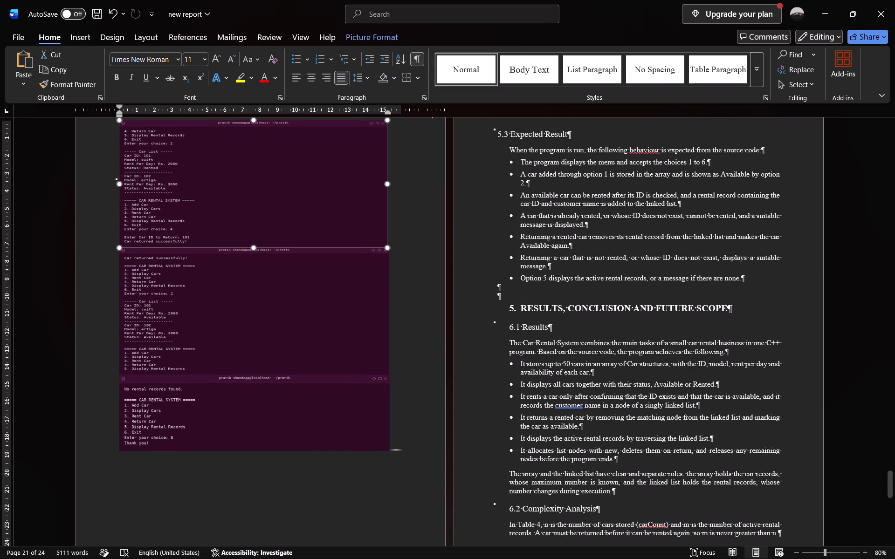
click(398, 188)
scroll(408, 199, down, 1)
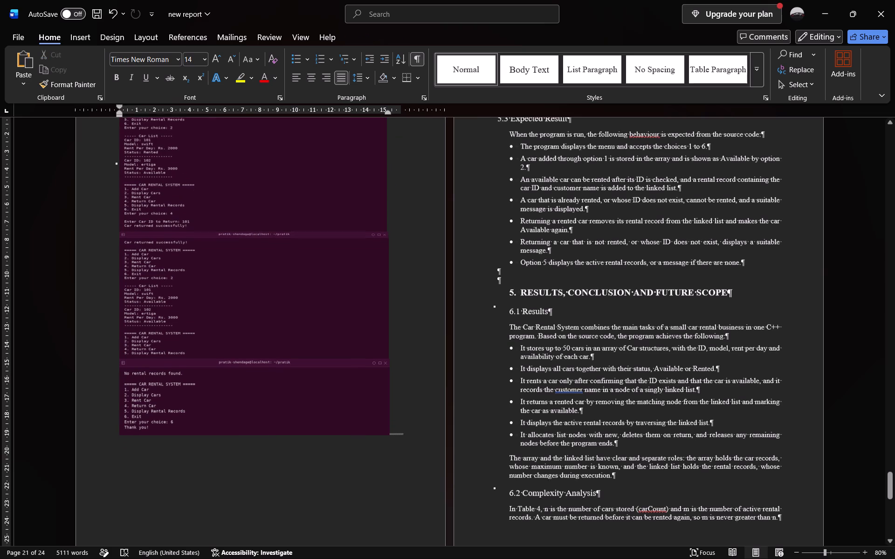
scroll(408, 199, down, 1)
click(377, 161)
click(386, 162)
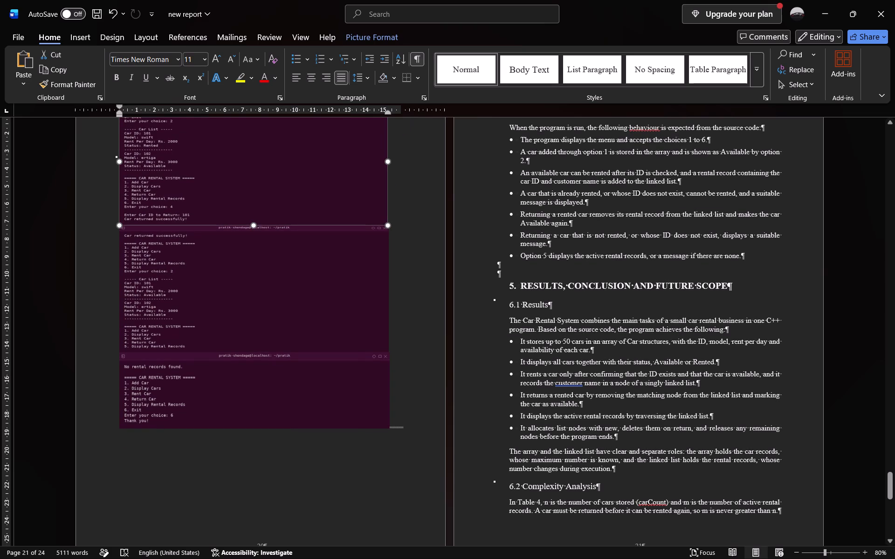
click(408, 173)
Delete the empty paragraph above the 5.2 Output Screenshots heading.
scroll(413, 177, up, 1)
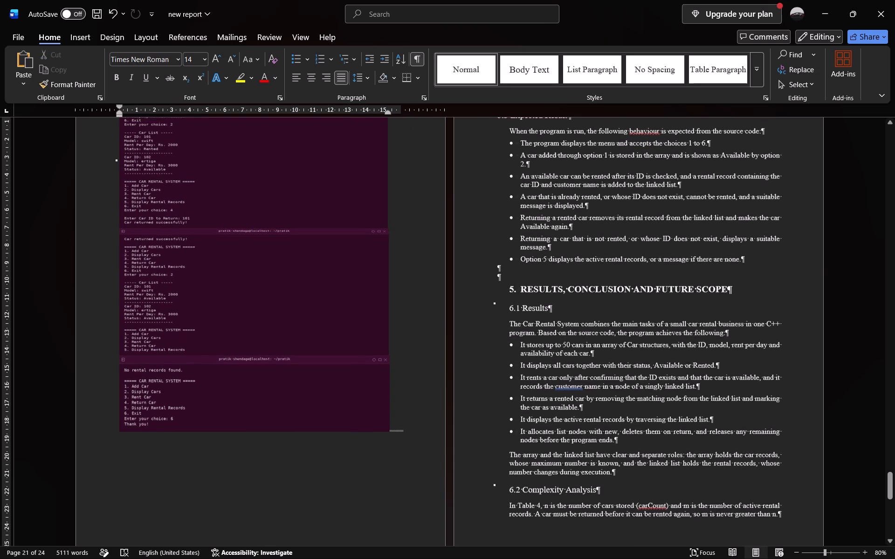
scroll(413, 177, up, 5)
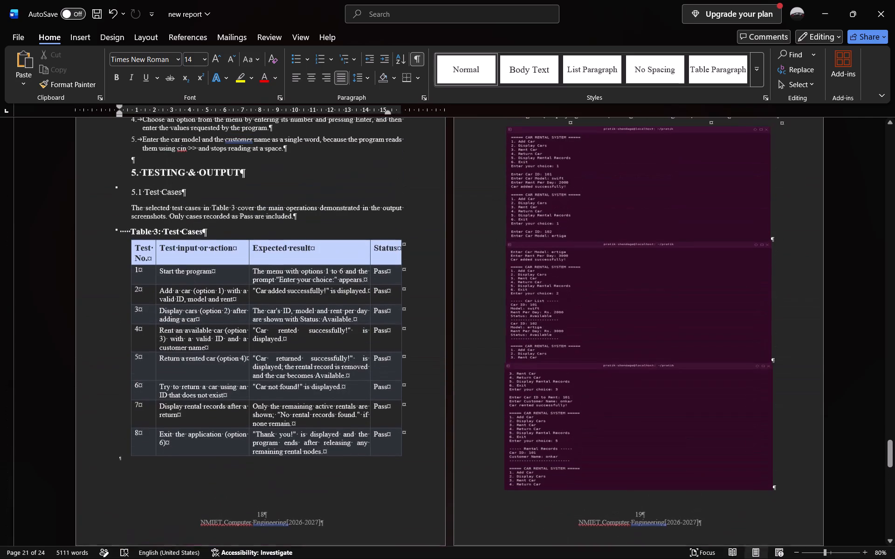
scroll(413, 177, up, 3)
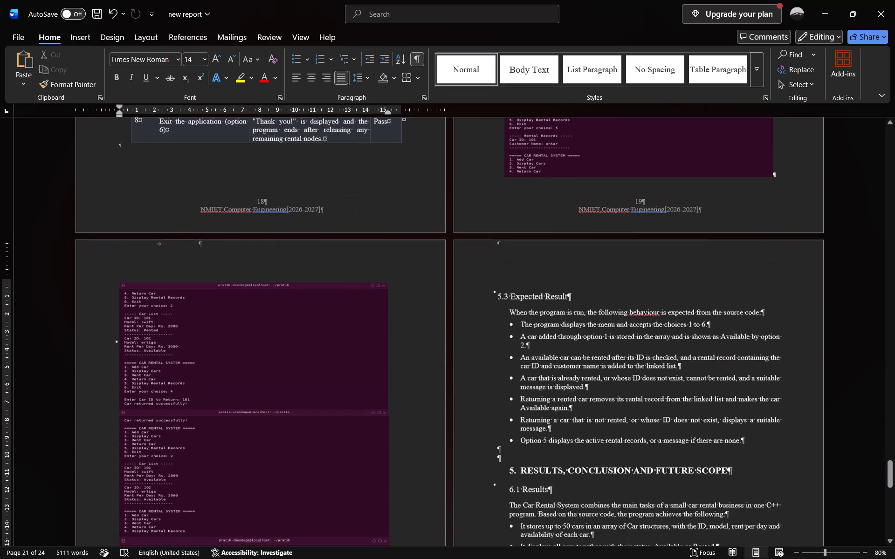
scroll(413, 177, up, 1)
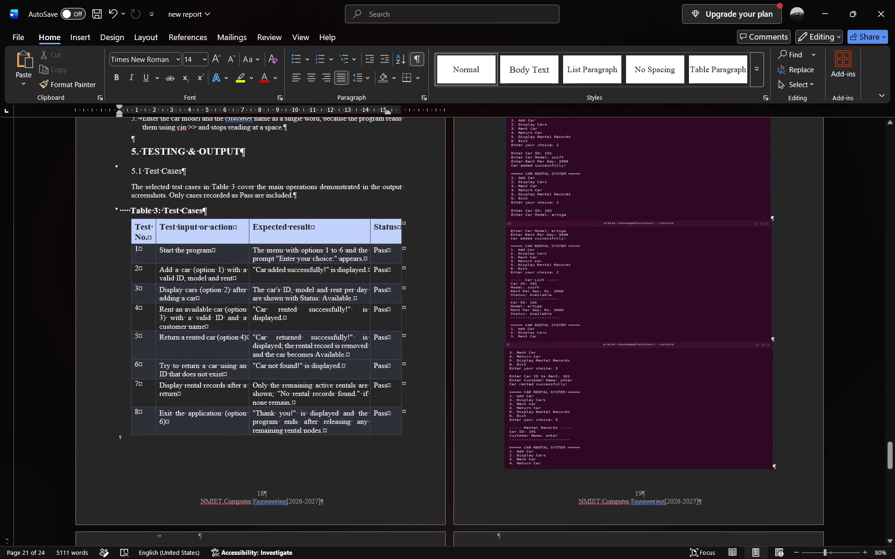
scroll(778, 223, up, 2)
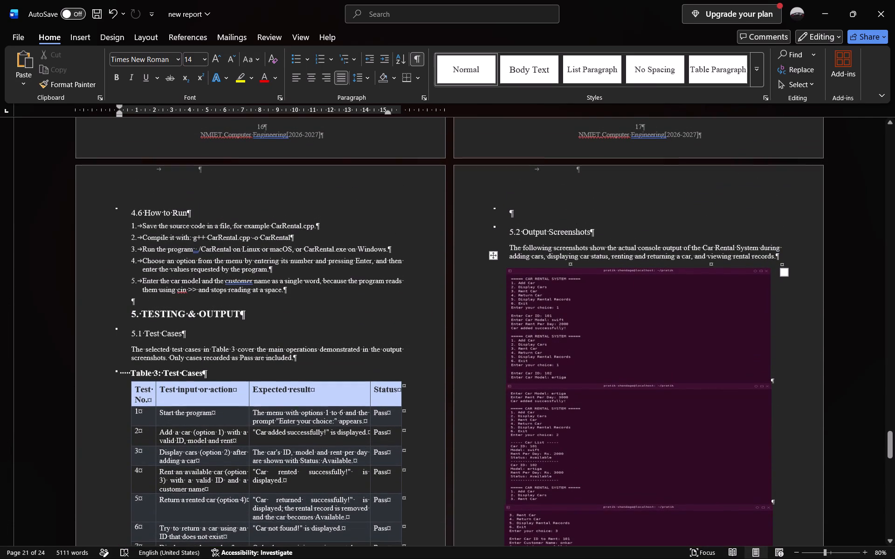
click(631, 205)
key(Delete)
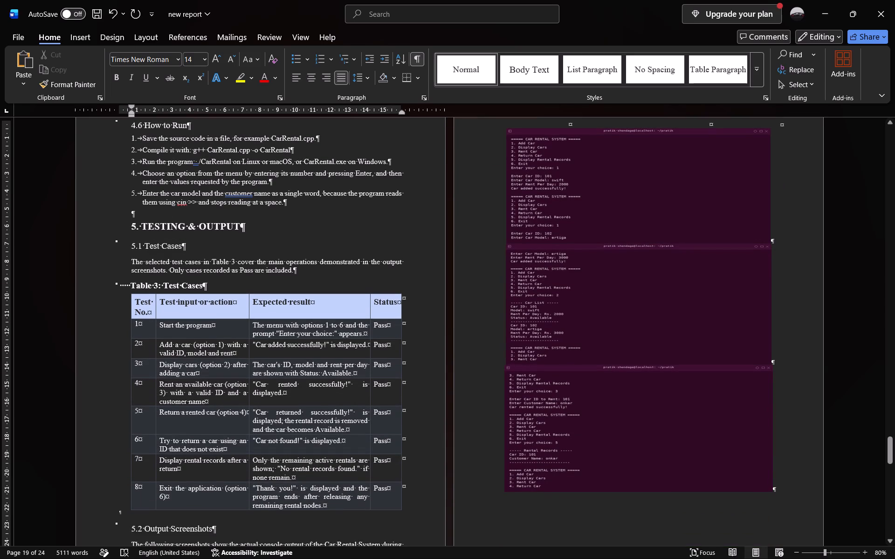
Insert a Next Page section break before the 5.2 Output Screenshots heading.
click(141, 39)
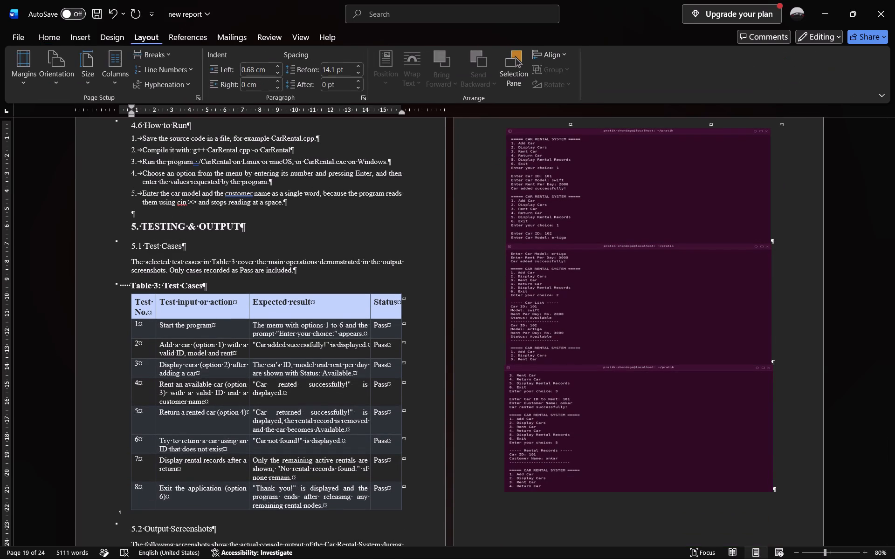
click(146, 58)
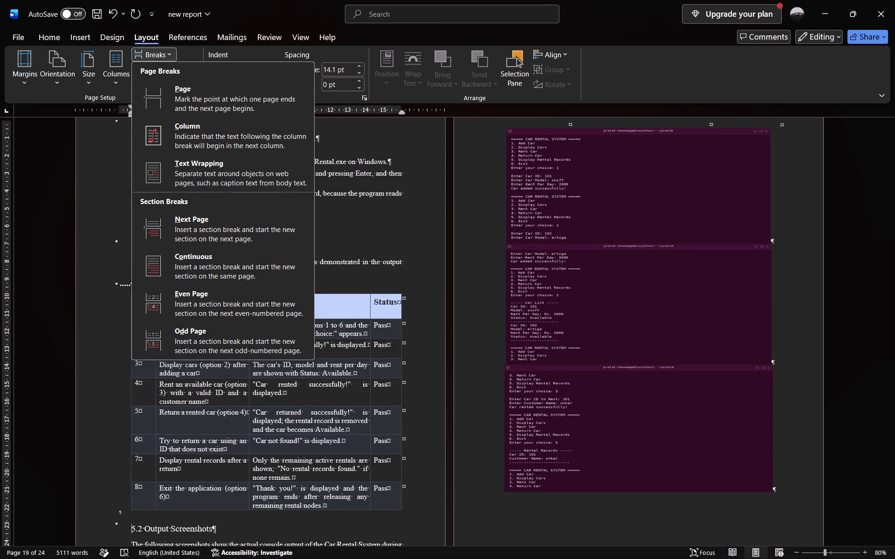
click(212, 238)
Review the layout and footer page numbers around the new section break, from the 4.2.5 module pages through the References.
scroll(379, 278, down, 3)
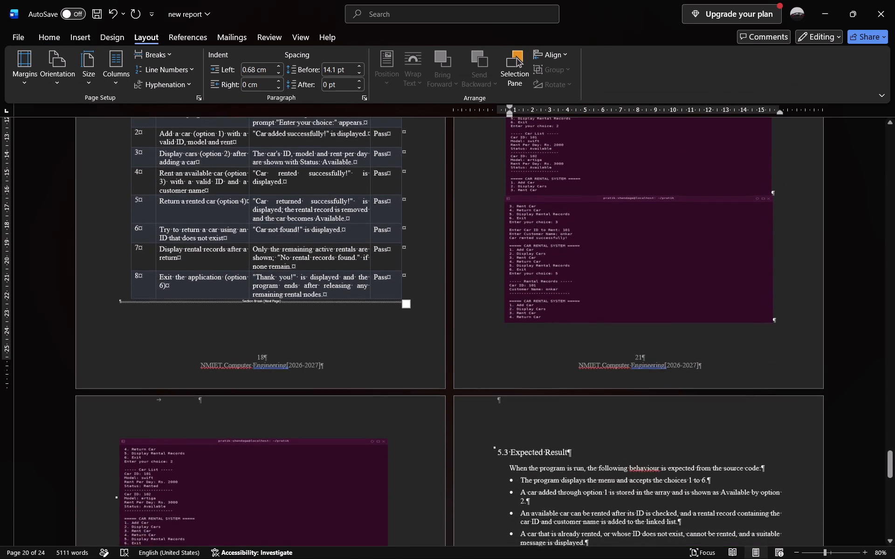
scroll(379, 278, up, 4)
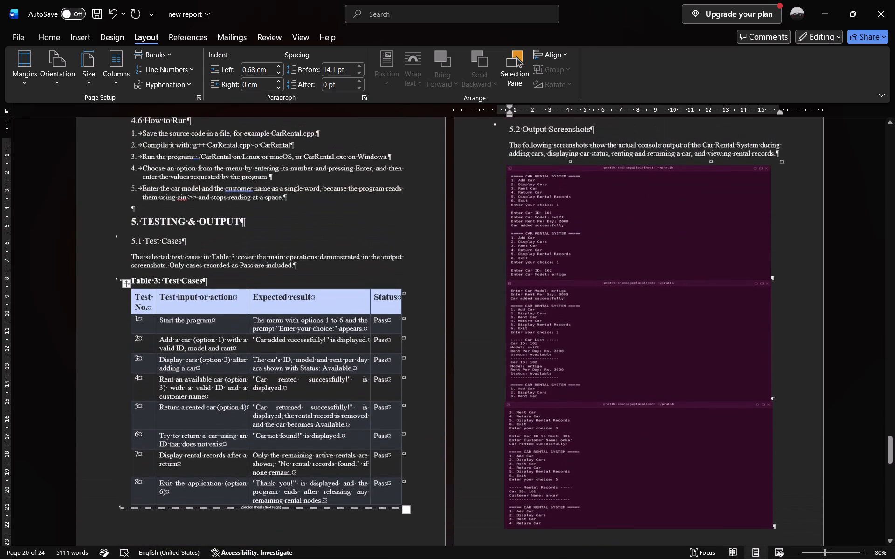
scroll(379, 278, up, 4)
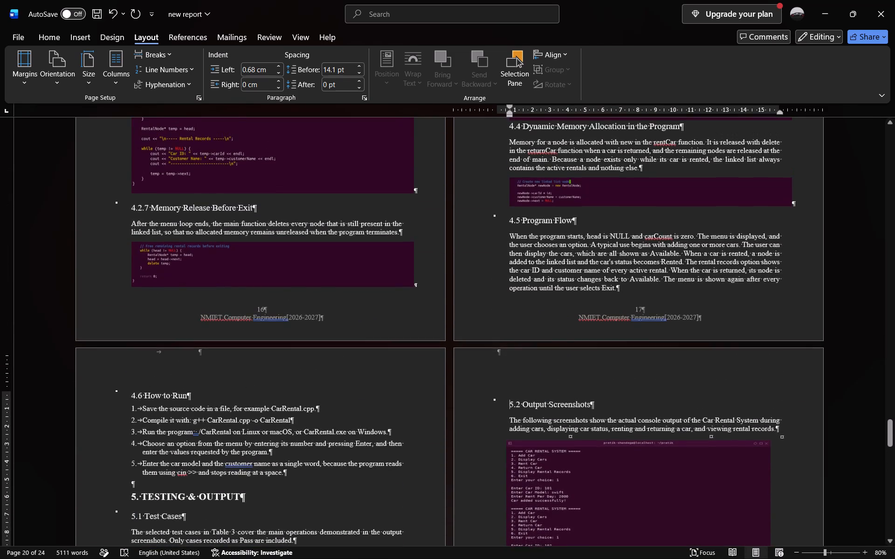
scroll(379, 278, up, 5)
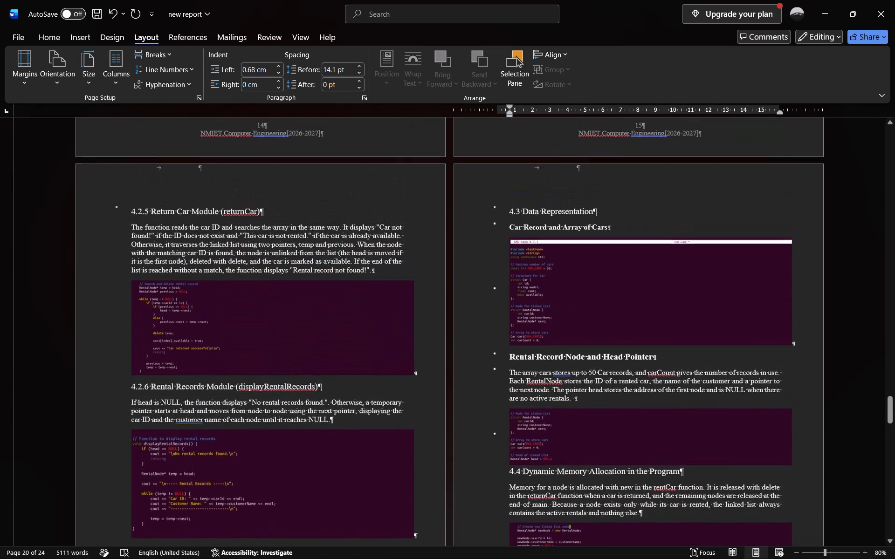
scroll(379, 278, up, 2)
scroll(379, 278, down, 6)
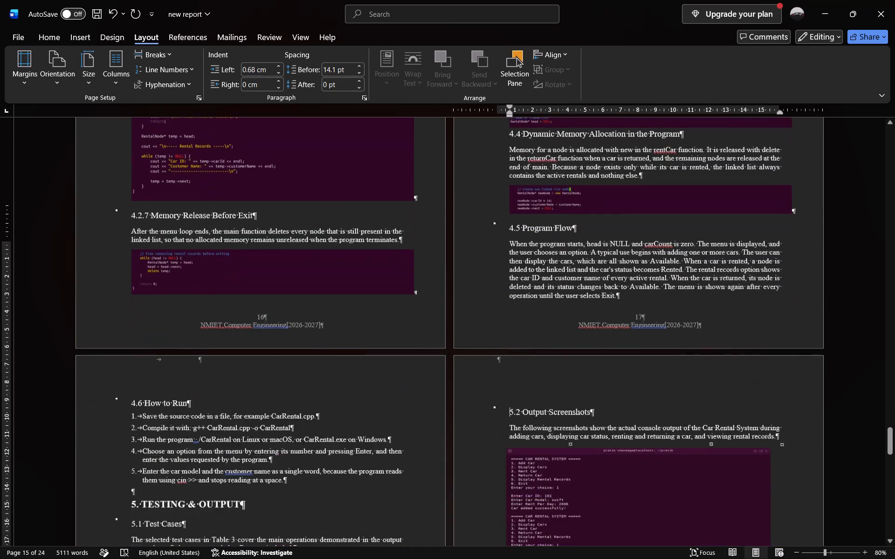
scroll(379, 278, down, 1)
scroll(379, 278, up, 1)
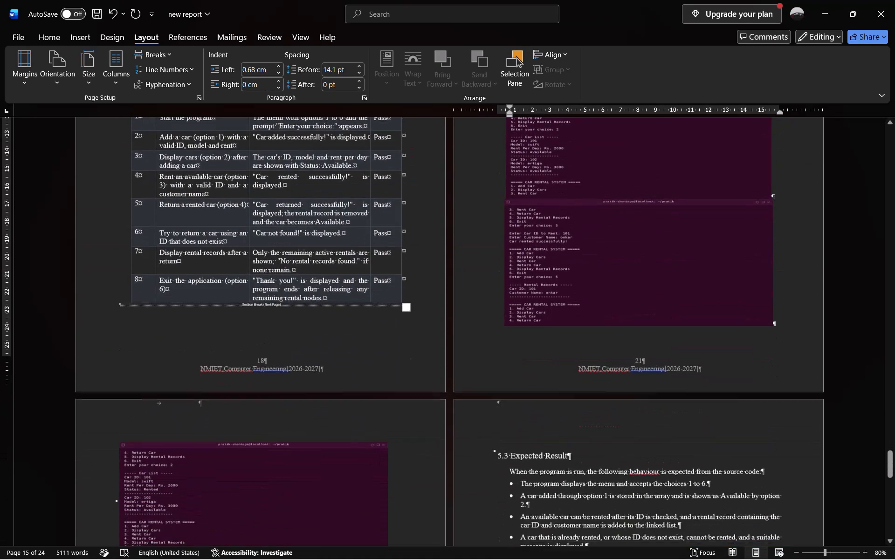
scroll(379, 278, up, 1)
scroll(379, 278, down, 2)
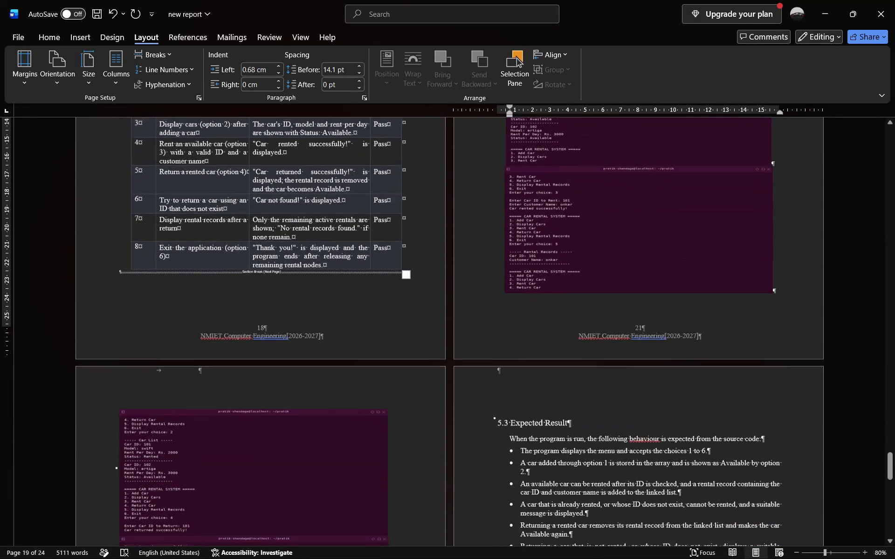
scroll(379, 278, down, 19)
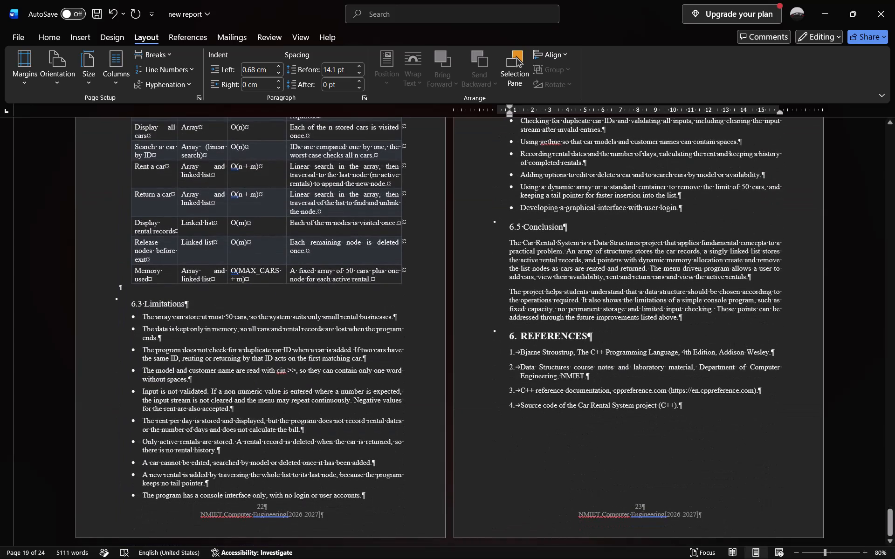
scroll(379, 278, up, 10)
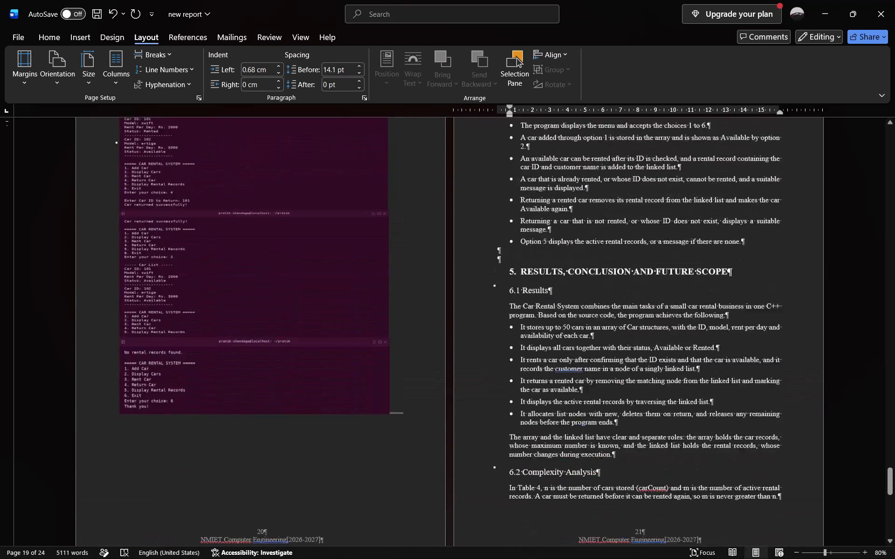
scroll(379, 278, up, 1)
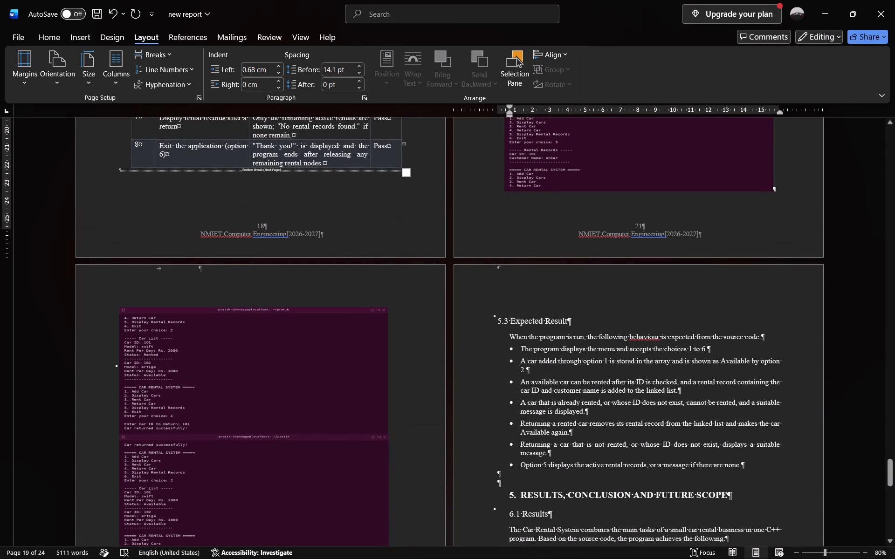
Change the footer page number on the 5.2 Output Screenshots page to 19.
triple_click(639, 226)
click(639, 226)
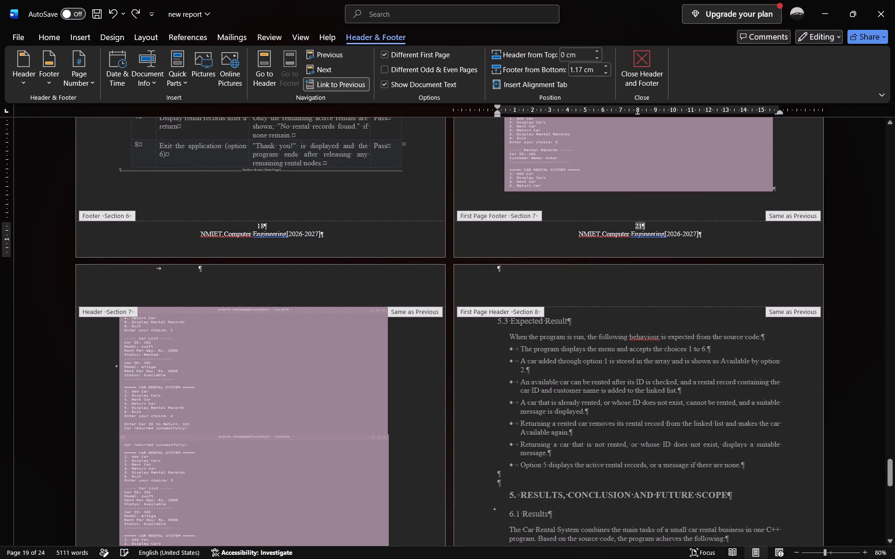
click(645, 226)
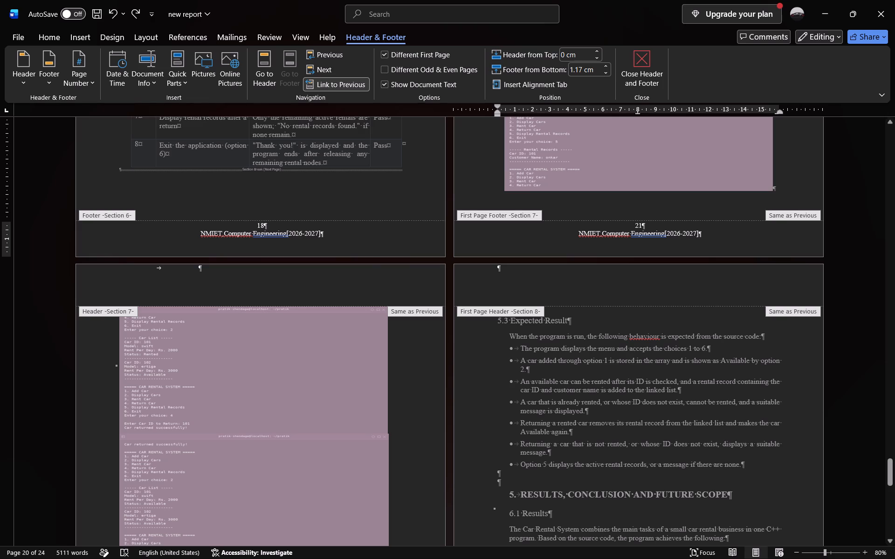
key(BackSpace)
key(BackSpace)
text(19)
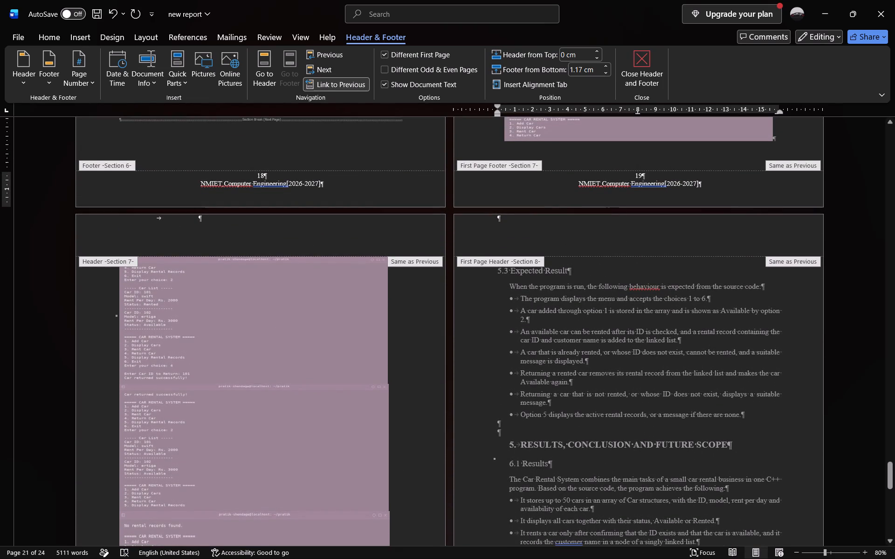
Unlink the first-page footer of the 5.3 Expected Result section from the previous section and set its page number to 21.
scroll(645, 226, down, 4)
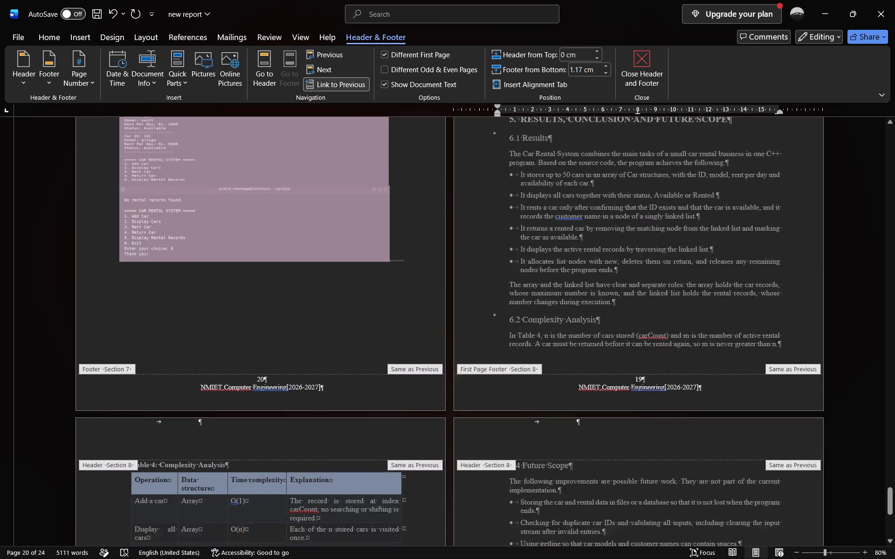
scroll(645, 226, down, 1)
click(649, 292)
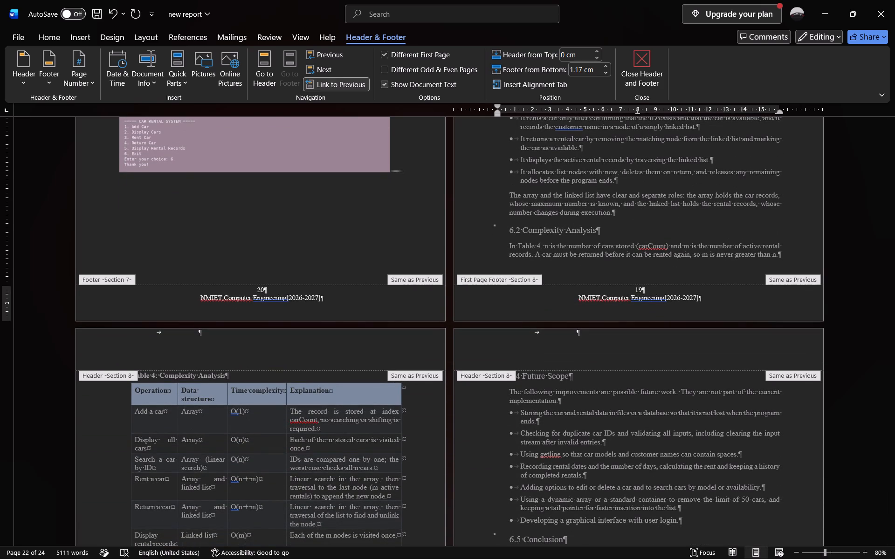
click(348, 86)
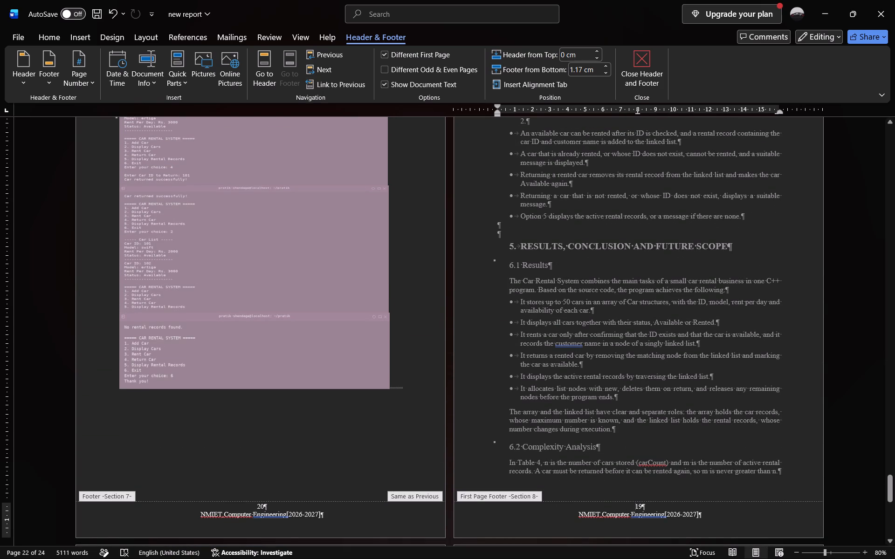
key(Right)
key(Right)
key(BackSpace)
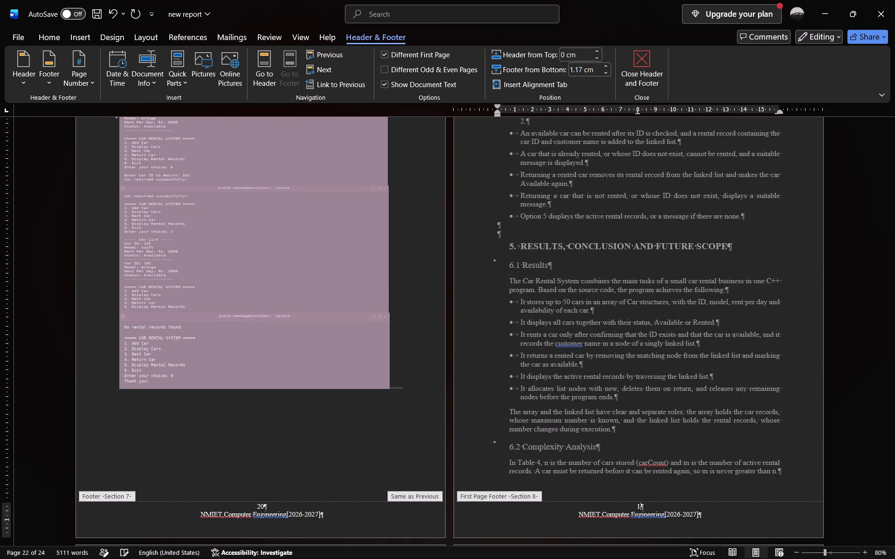
key(BackSpace)
text(21)
Save the report and leave footer editing.
scroll(654, 452, down, 3)
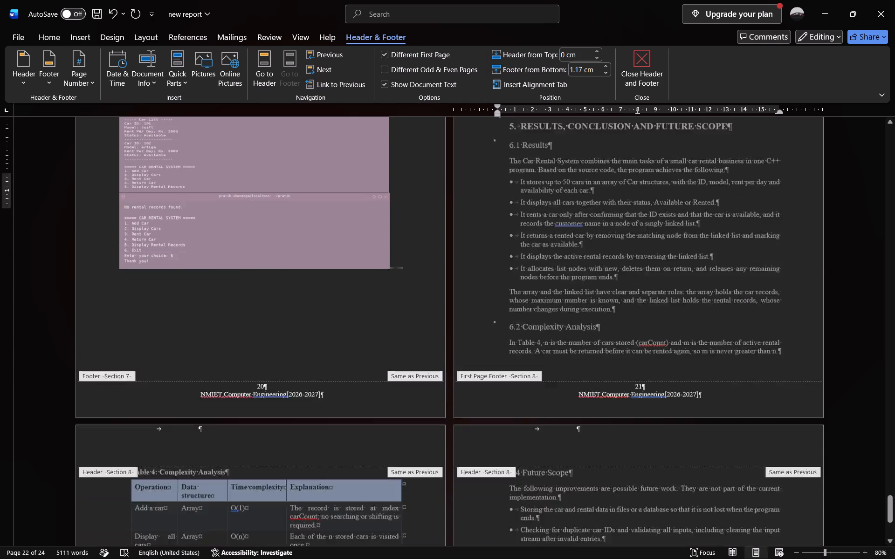
scroll(654, 452, down, 5)
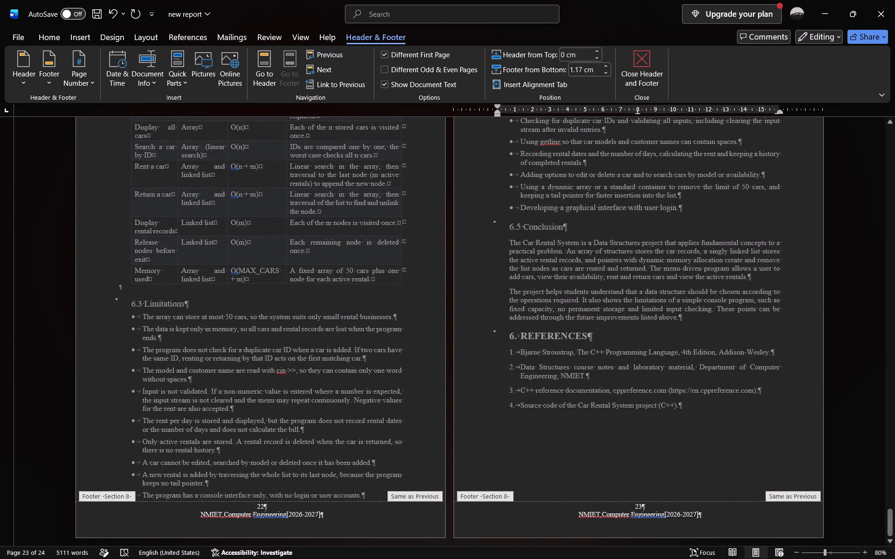
key(ctrl+s)
key(ctrl+s)
scroll(627, 374, up, 12)
scroll(627, 374, up, 11)
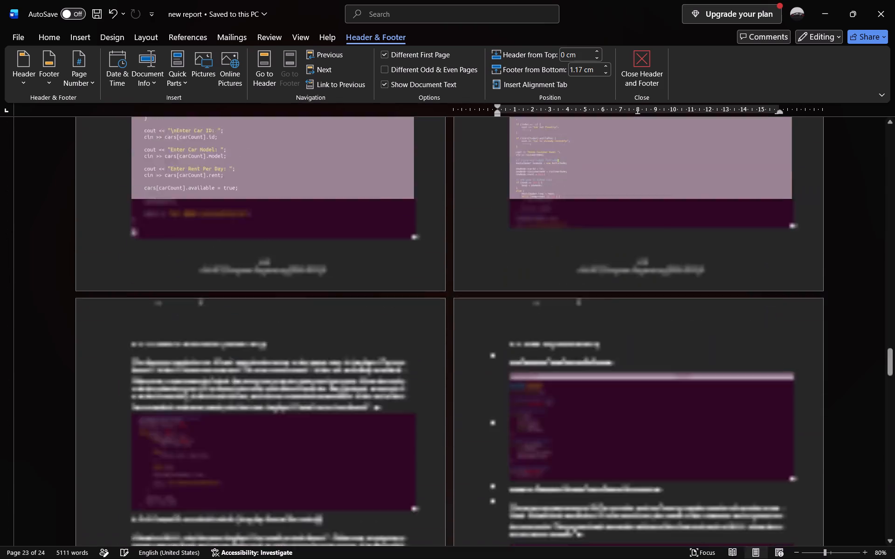
scroll(366, 262, up, 8)
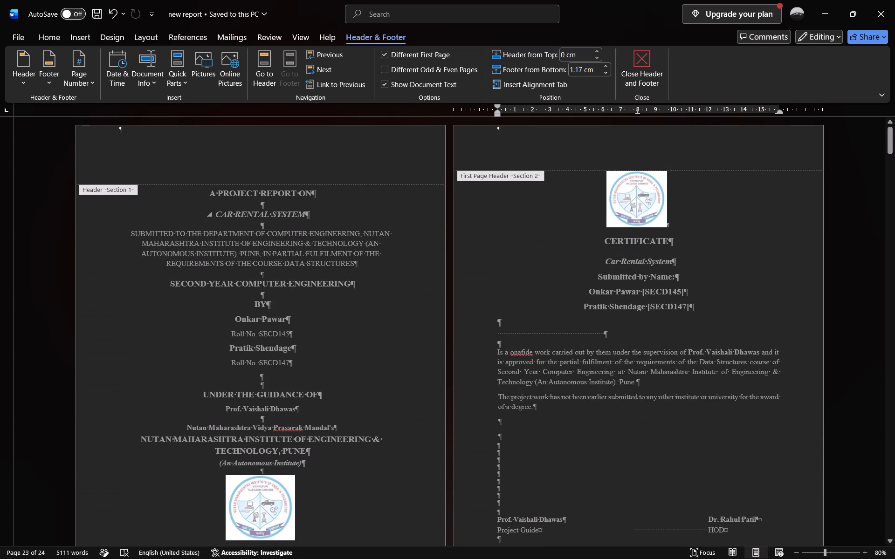
double_click(365, 252)
Examine the report's last pages in the print preview, from the output screenshots through the References.
key(ctrl+p)
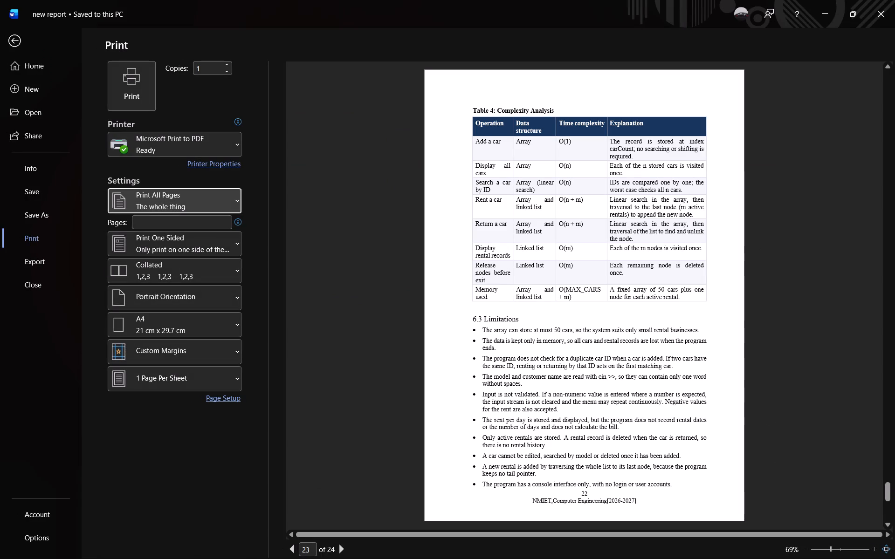
key(Left)
key(Left)
key(Left)
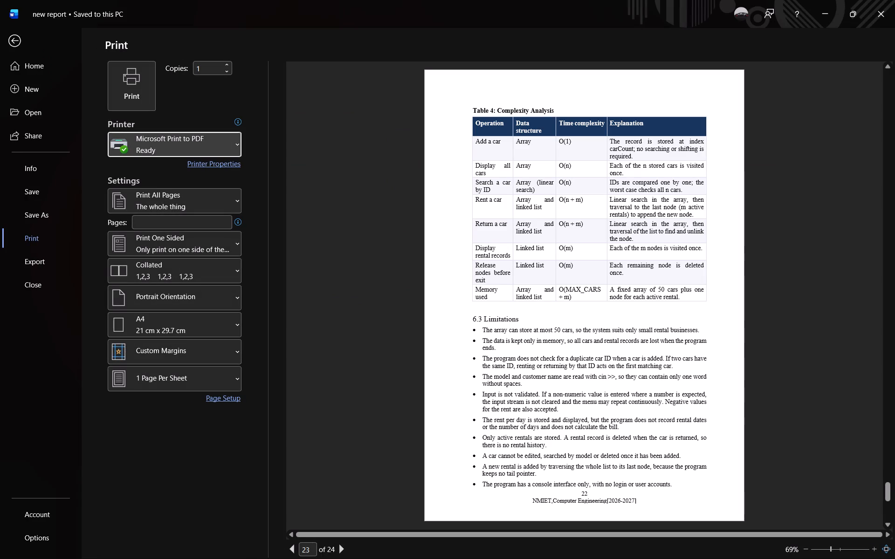
key(Left)
double_click(393, 457)
key(Left)
key(Left)
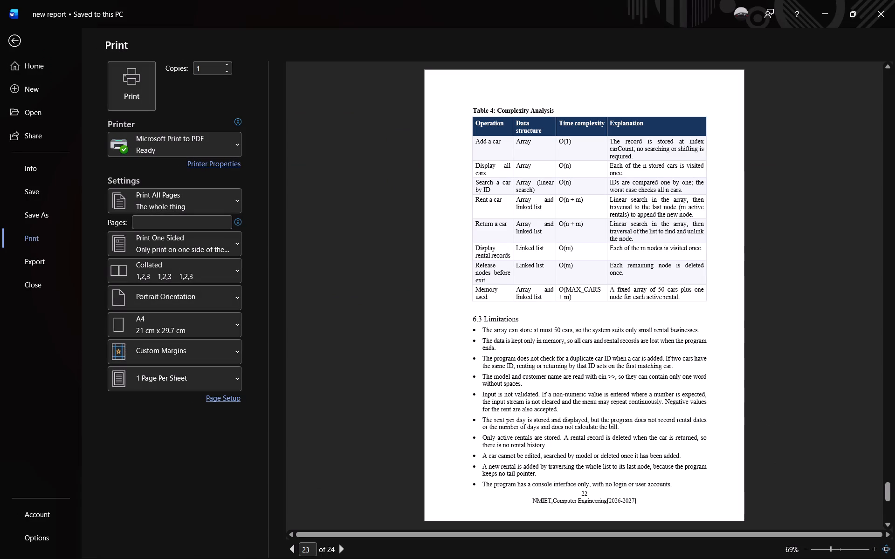
key(Left)
key(Right)
key(Left)
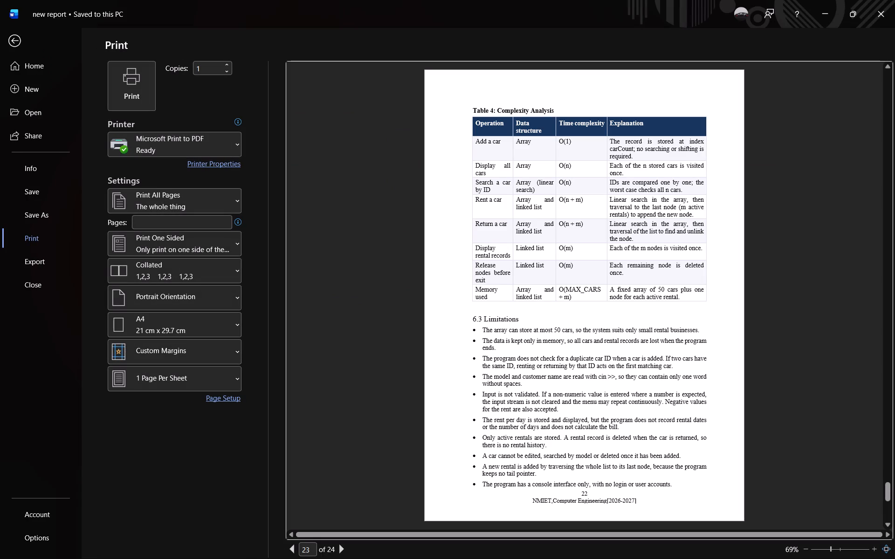
triple_click(291, 549)
triple_click(342, 546)
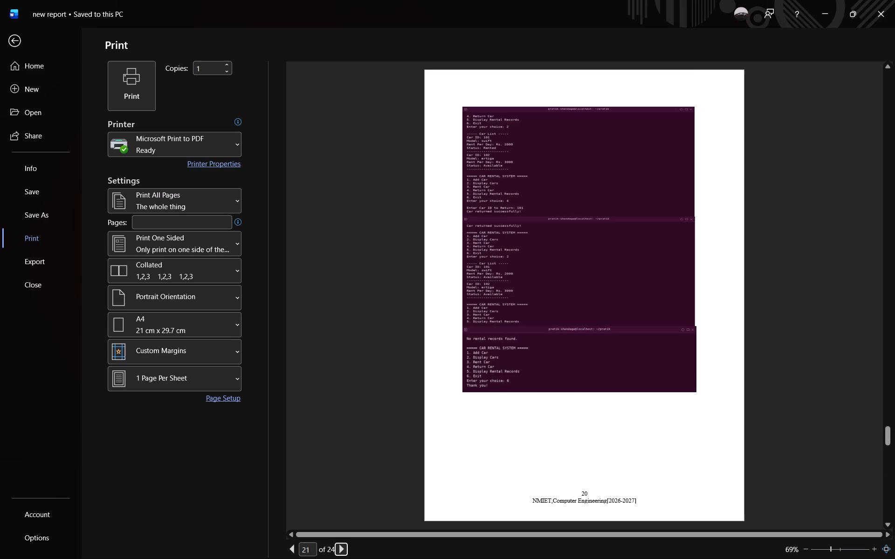
click(336, 544)
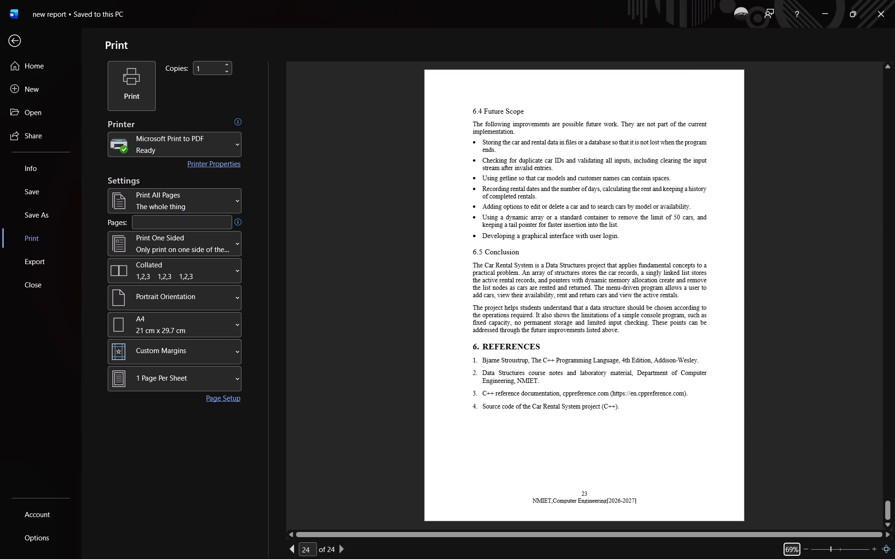
click(288, 548)
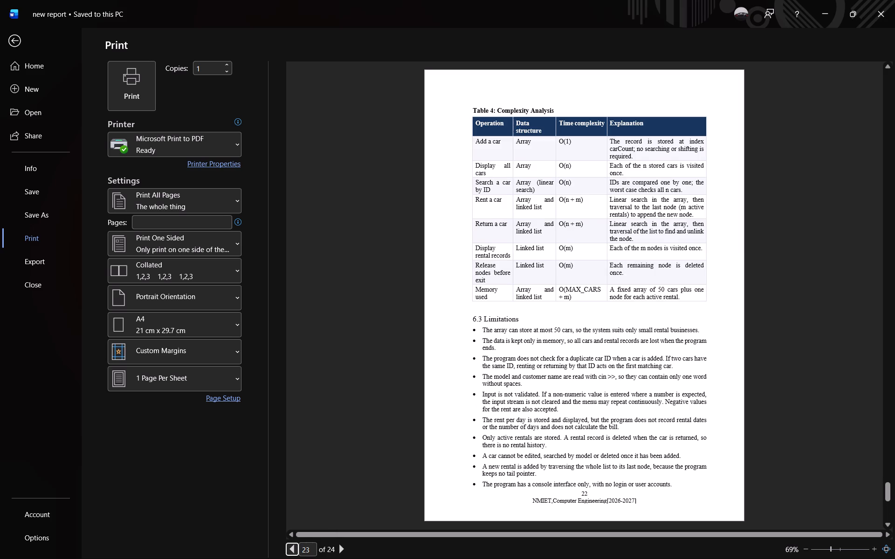
click(288, 548)
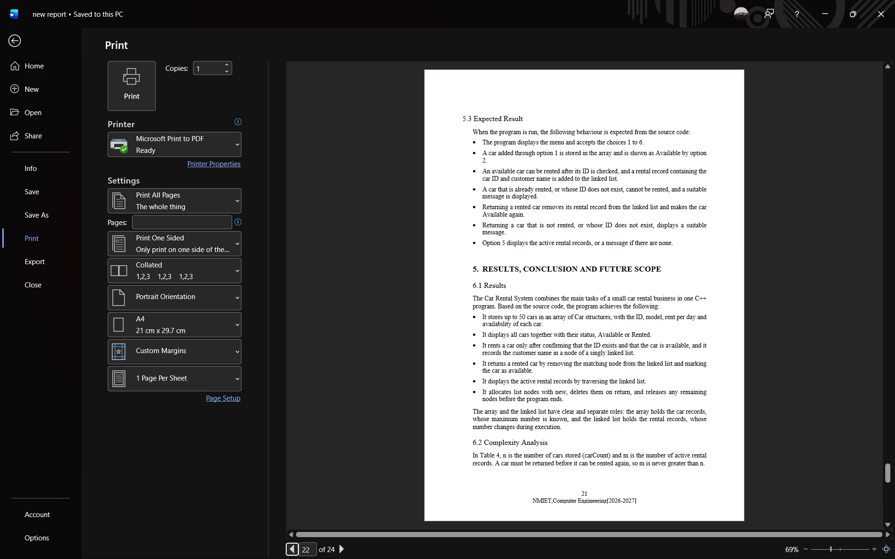
click(288, 548)
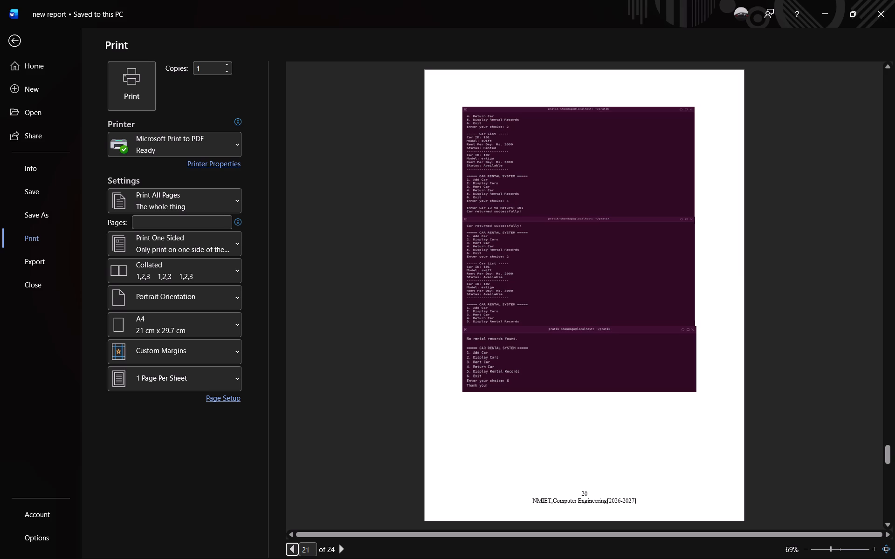
key(Escape)
key(Escape)
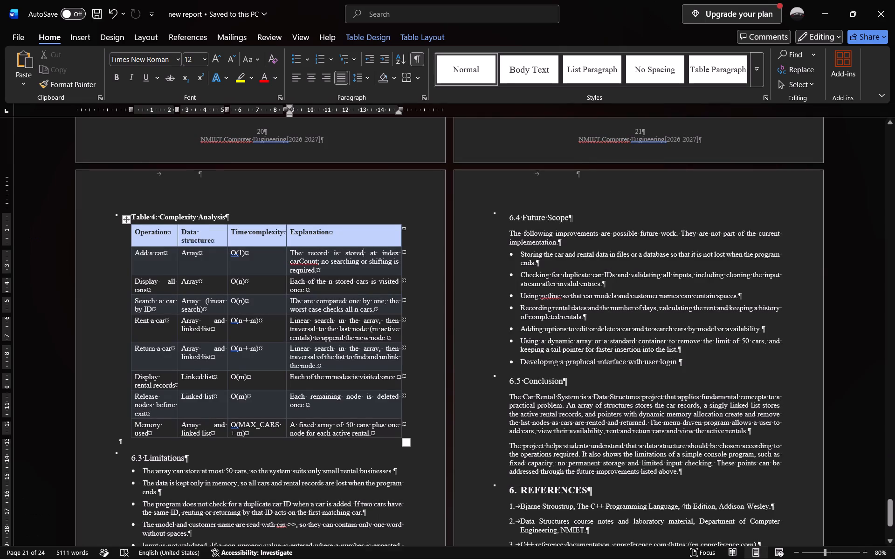
Separate the three stacked output screenshots on the page before 5.3 Expected Result with paragraph breaks.
scroll(460, 466, down, 17)
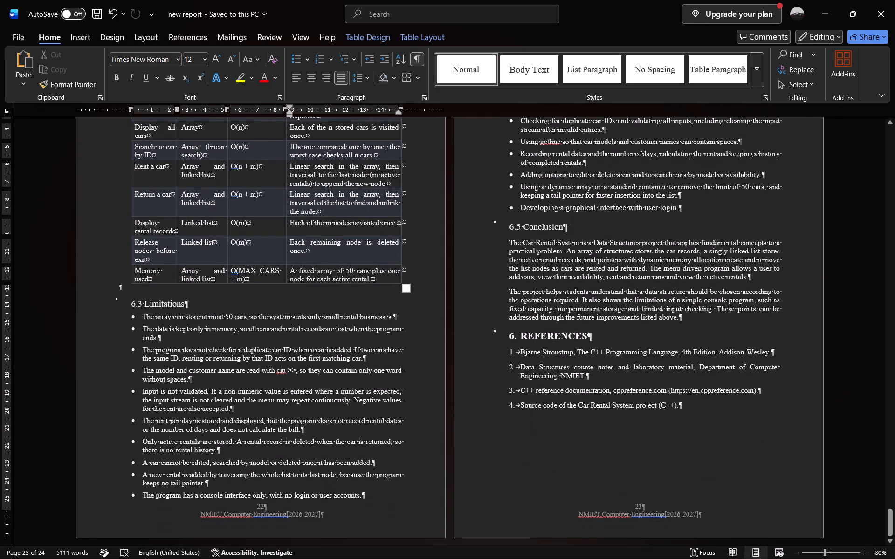
scroll(388, 457, down, 5)
scroll(499, 358, up, 8)
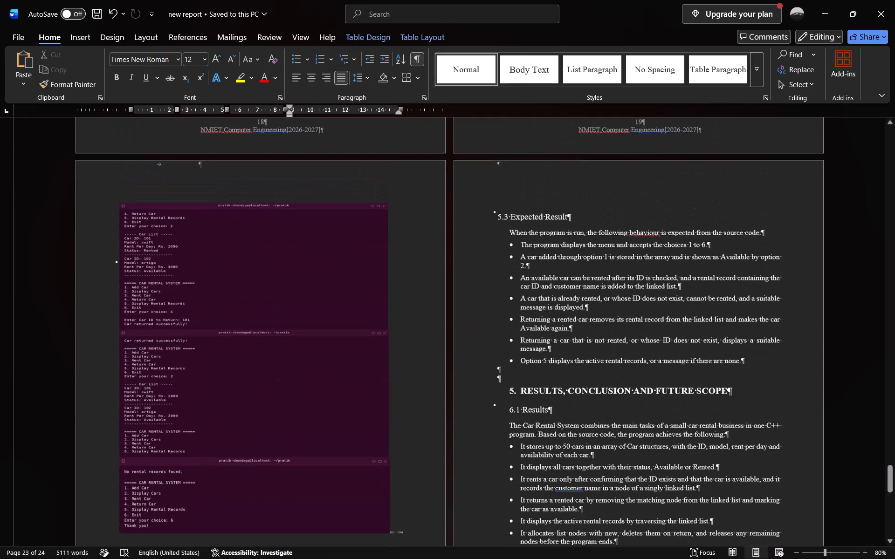
click(408, 317)
key(Return)
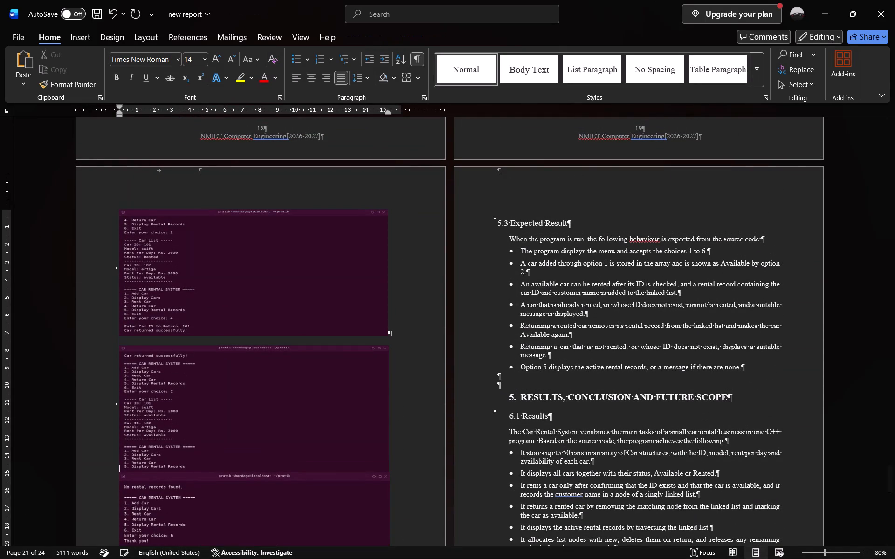
click(404, 453)
key(Return)
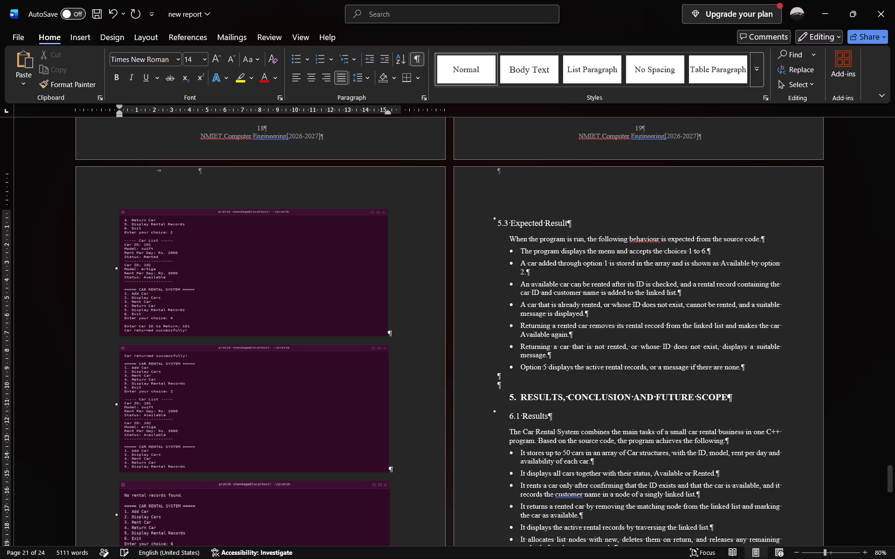
Add an empty paragraph after each of the first two screenshots on the 5.2 Output Screenshots page.
scroll(504, 295, up, 2)
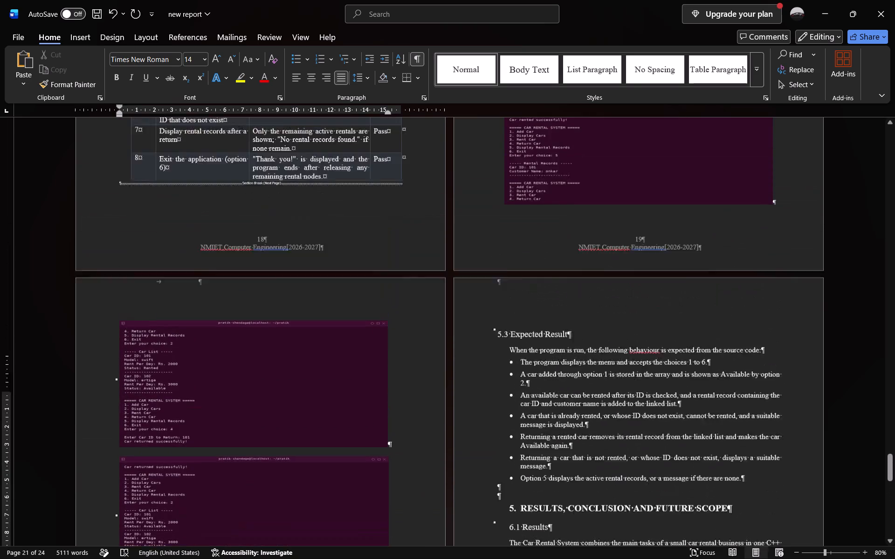
scroll(504, 295, up, 1)
click(788, 193)
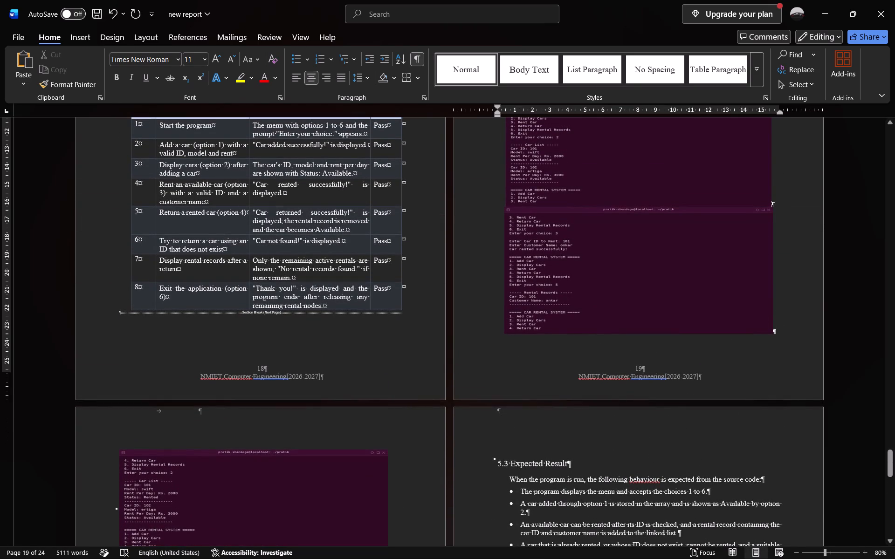
key(Return)
scroll(788, 193, up, 2)
click(798, 285)
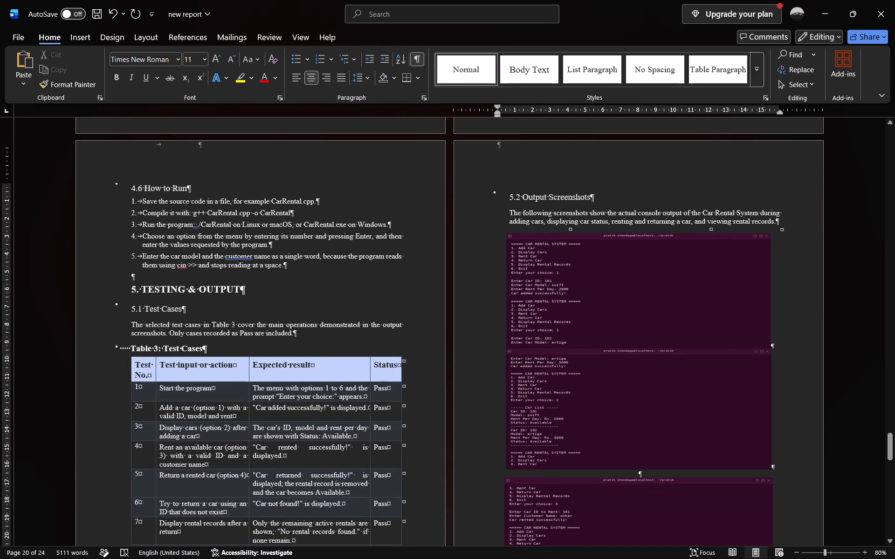
key(Return)
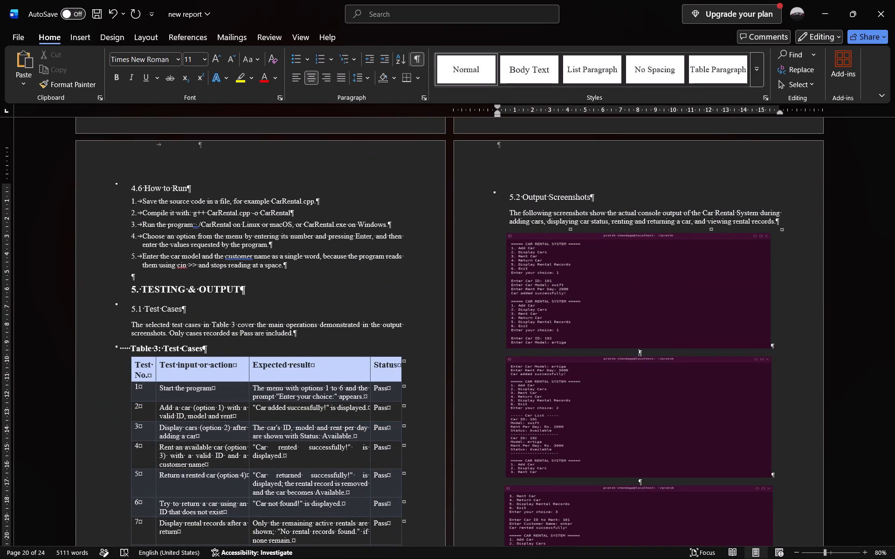
Examine the pages from 4.3 Data Representation through the last output screenshots in the print preview.
key(ctrl+p)
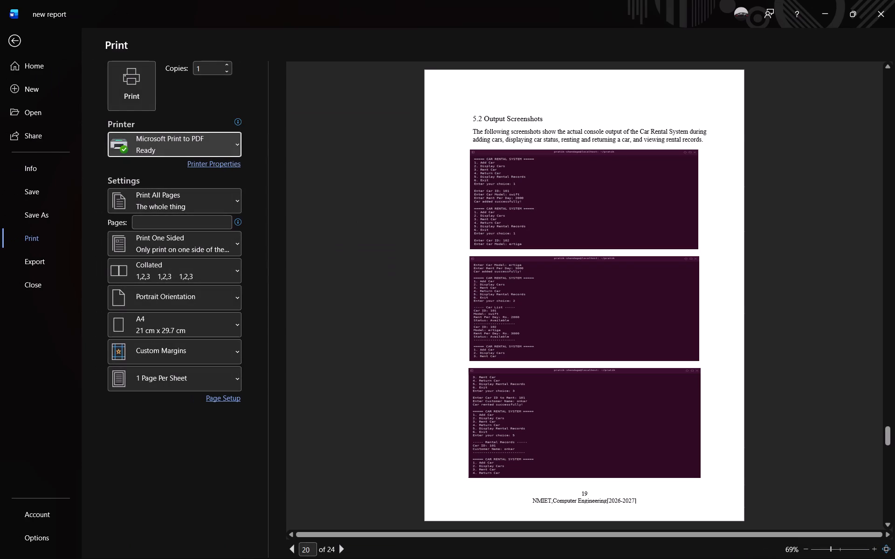
key(Right)
click(703, 326)
key(Right)
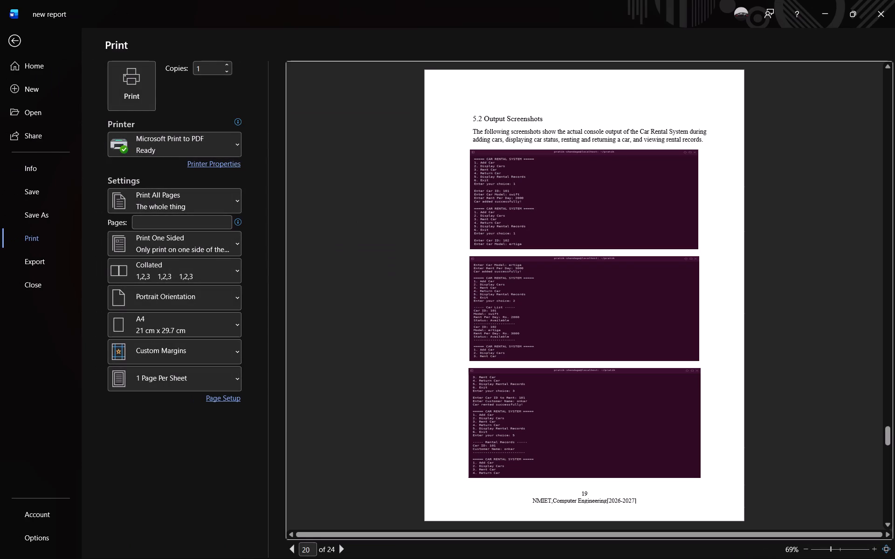
click(342, 551)
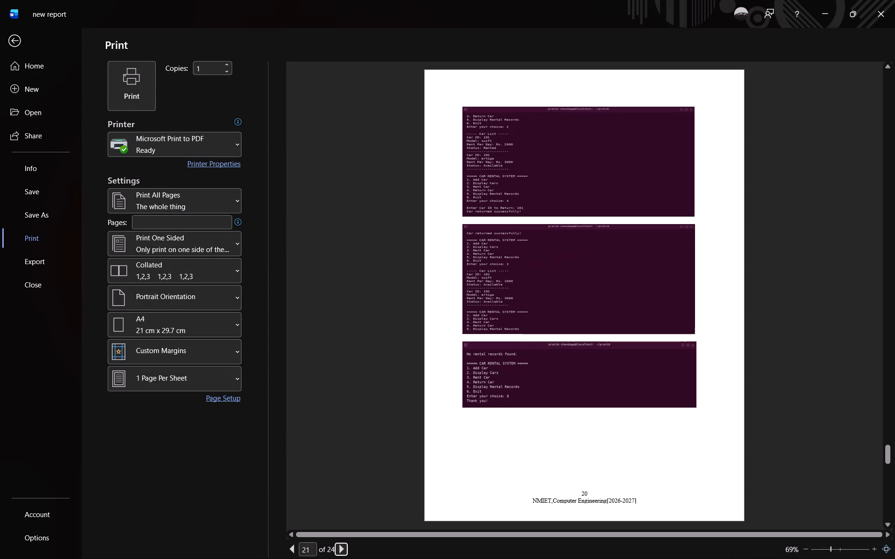
click(290, 552)
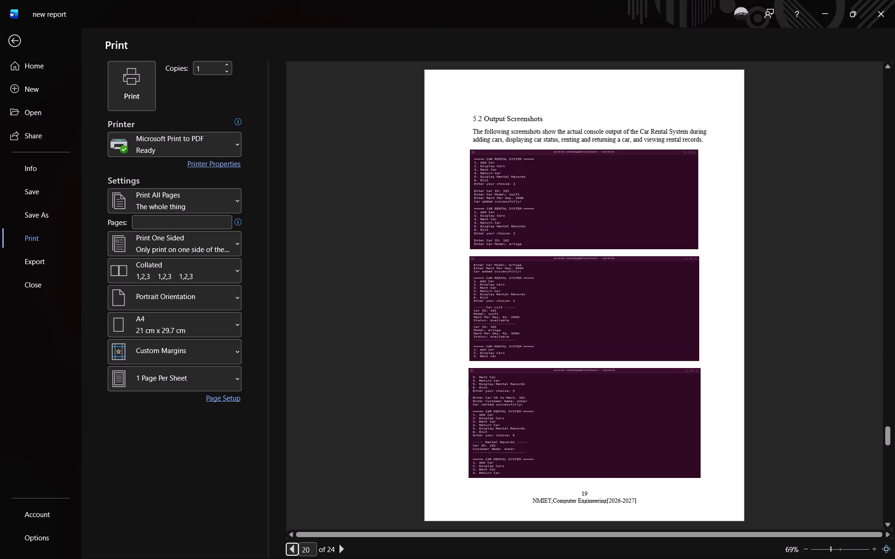
click(290, 552)
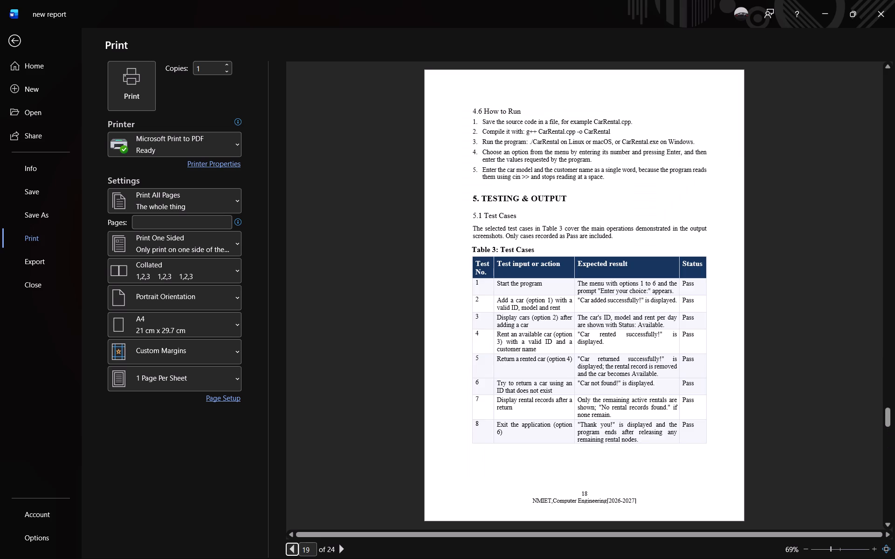
click(290, 552)
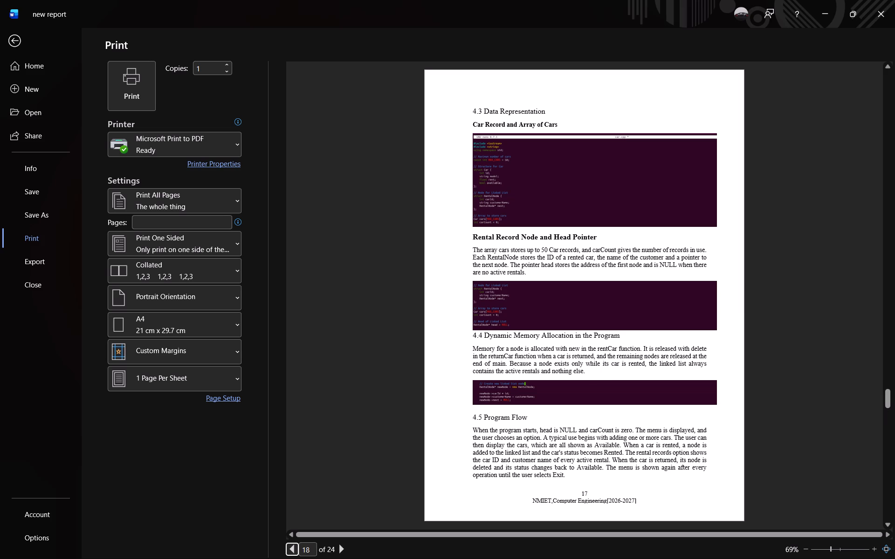
click(337, 549)
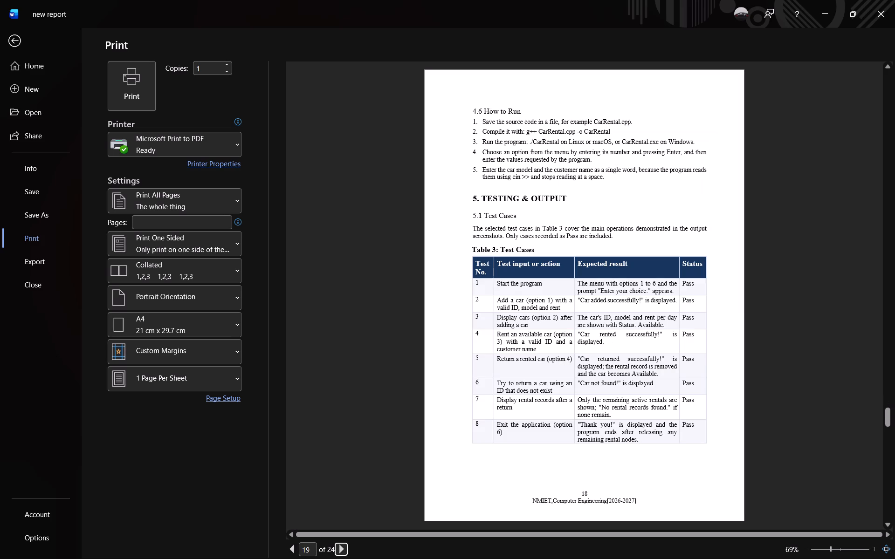
click(296, 550)
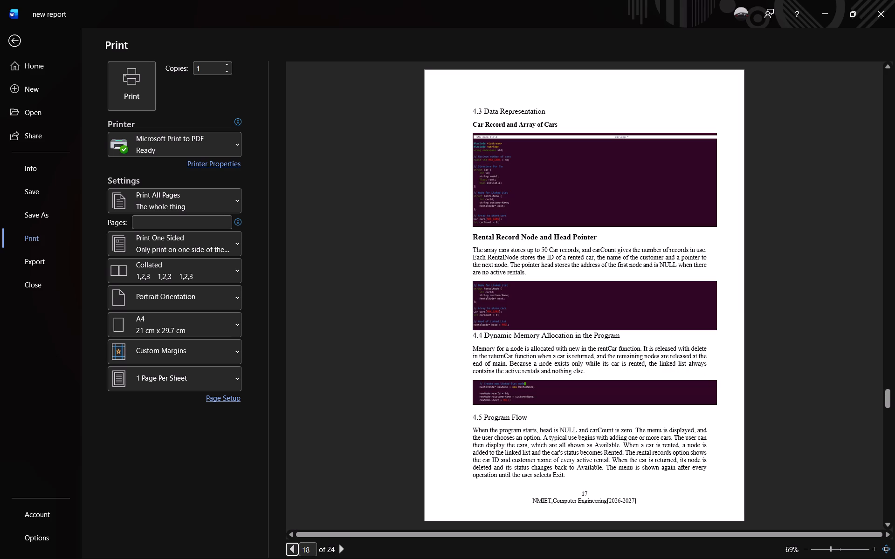
key(Escape)
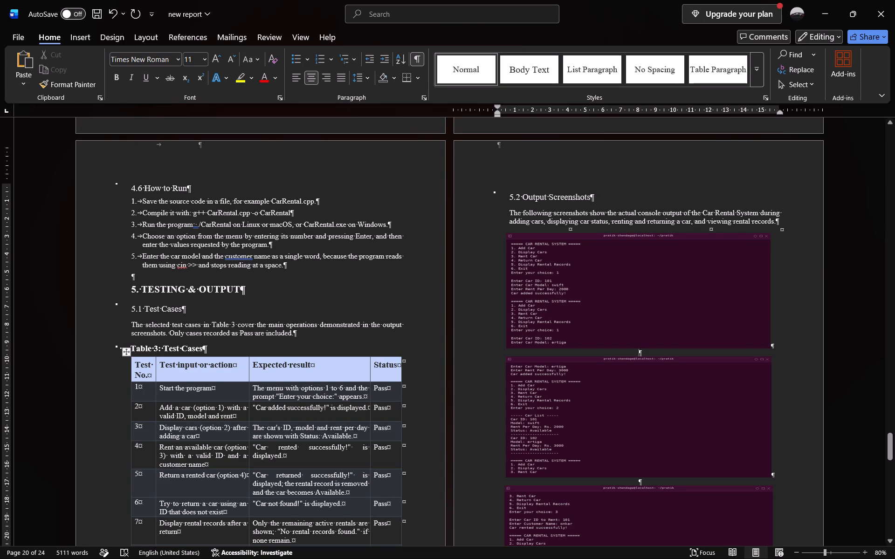
Add an empty paragraph after each code screenshot that precedes headings 4.2.6, 4.2.4 and 4.2.2.
scroll(405, 289, up, 6)
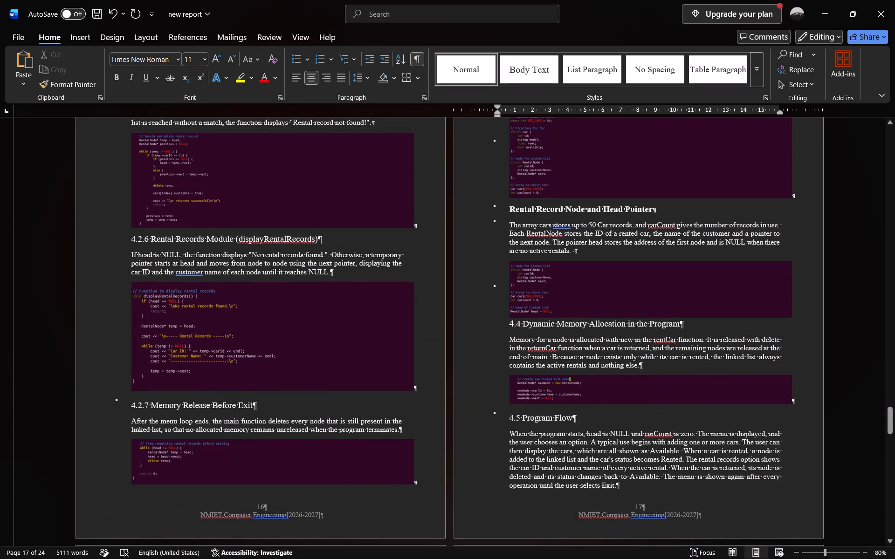
click(434, 214)
key(Return)
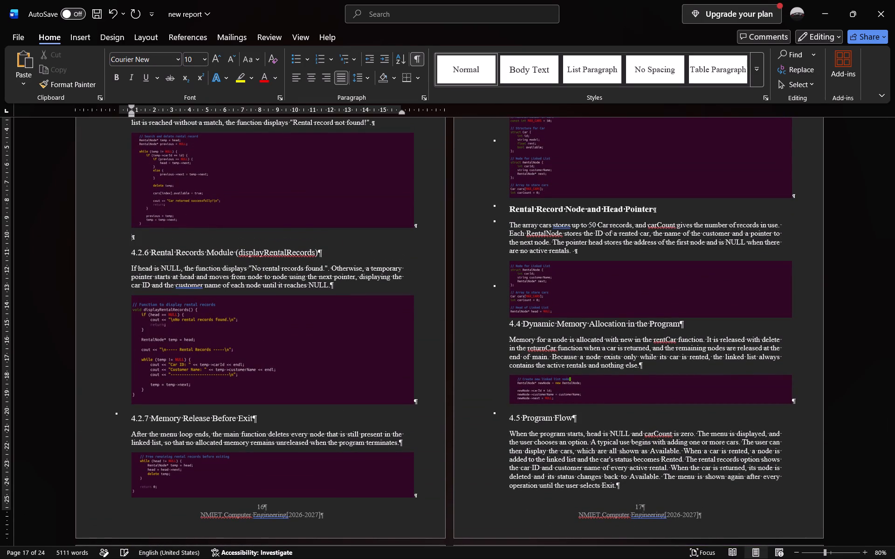
scroll(427, 243, up, 2)
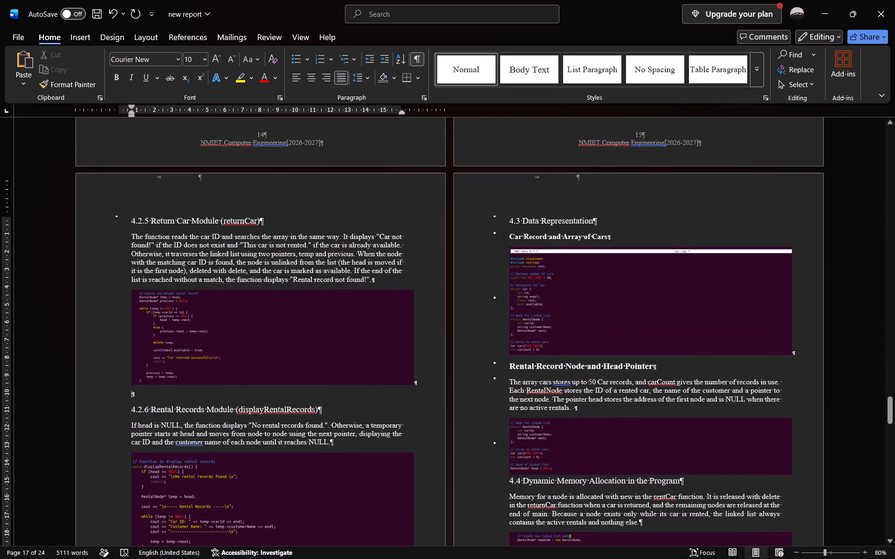
scroll(427, 243, up, 6)
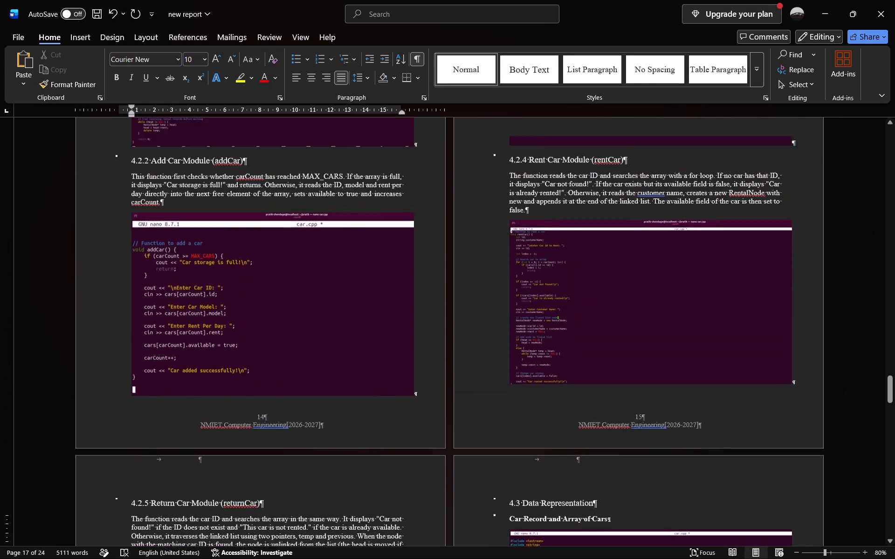
scroll(427, 243, up, 1)
click(796, 231)
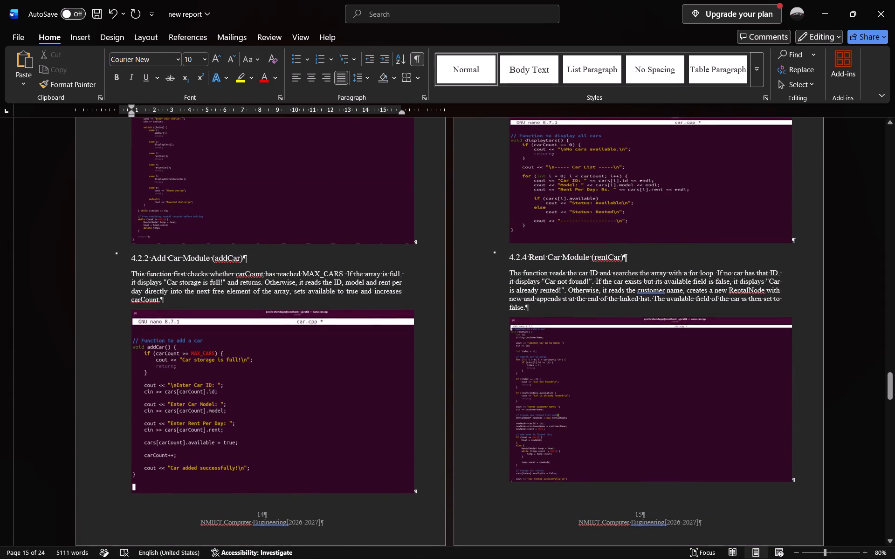
key(Return)
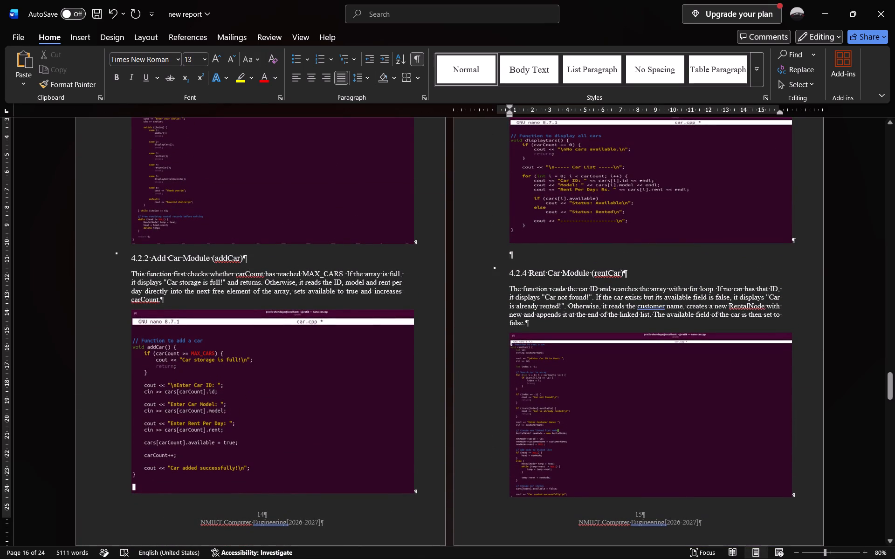
click(428, 225)
key(Return)
Look over the spacing around headings and screenshots from section 3.6 through 5.2 Output Screenshots.
scroll(428, 225, up, 2)
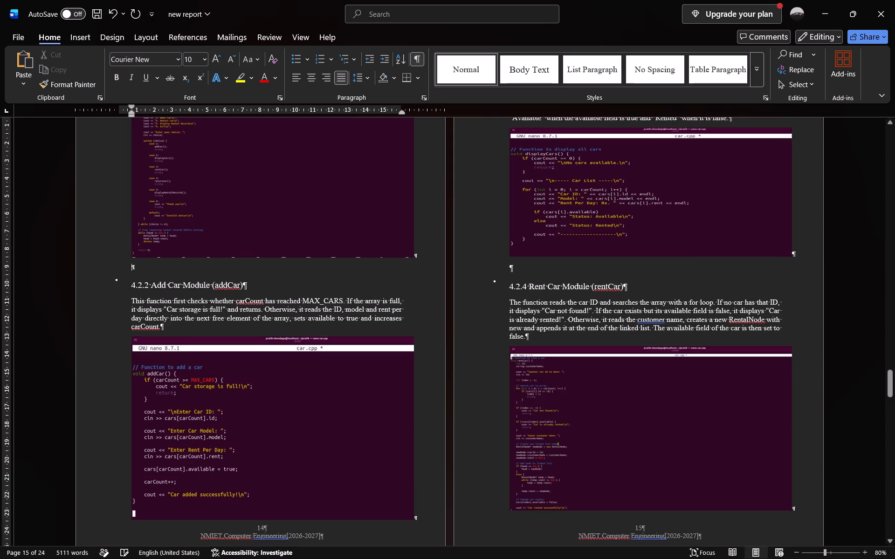
scroll(428, 225, up, 4)
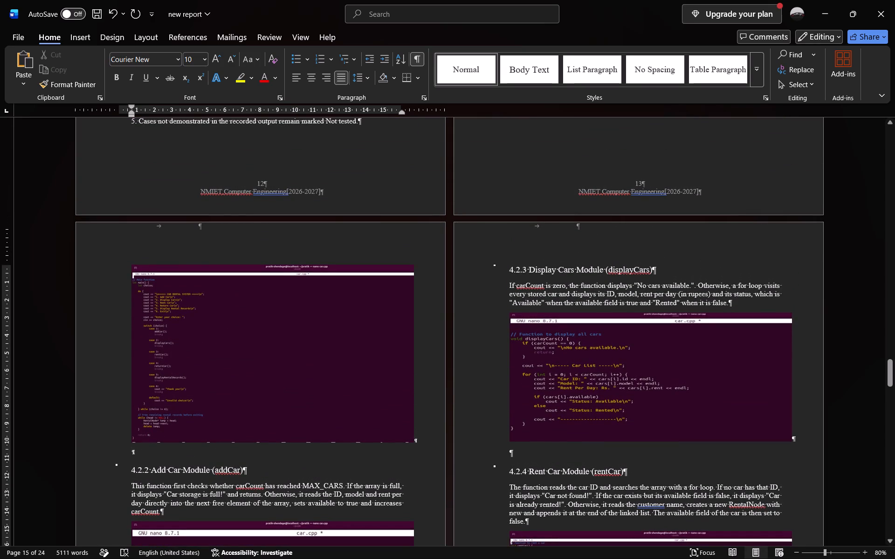
scroll(579, 182, up, 5)
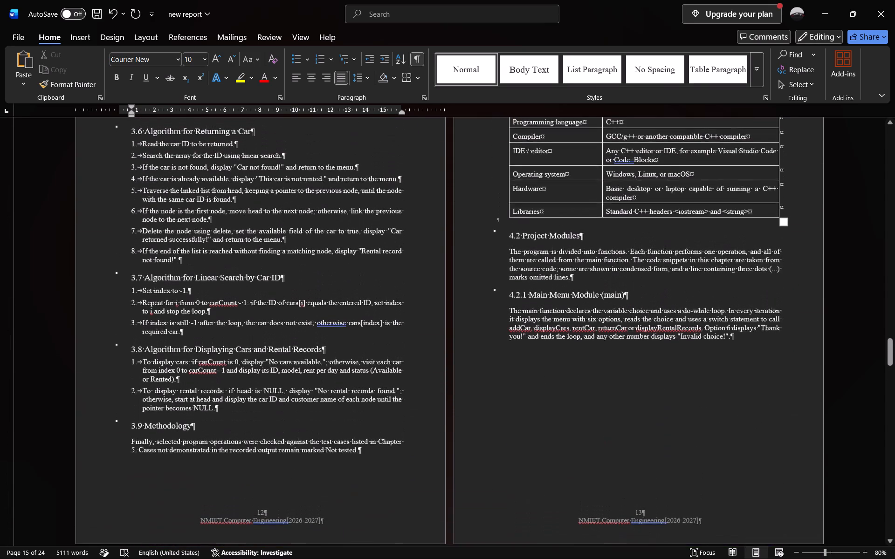
scroll(579, 182, down, 10)
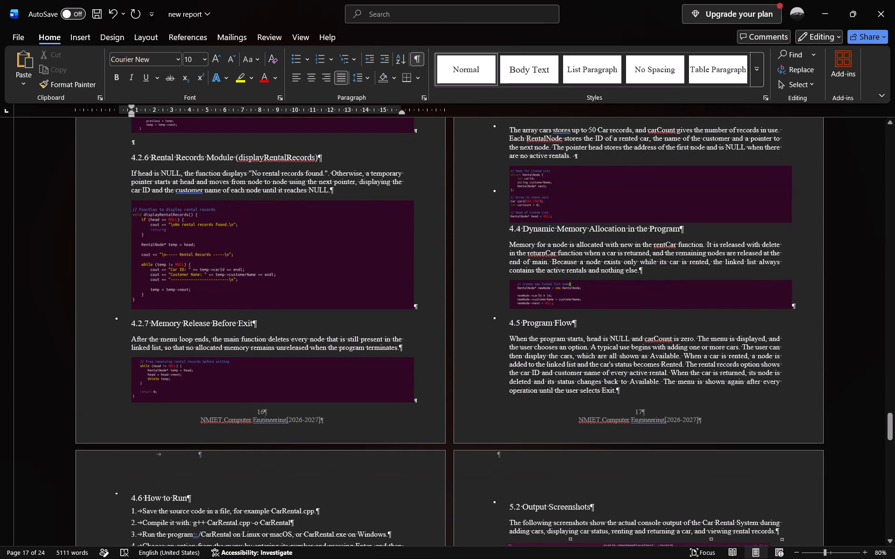
click(405, 377)
scroll(405, 377, down, 2)
click(367, 404)
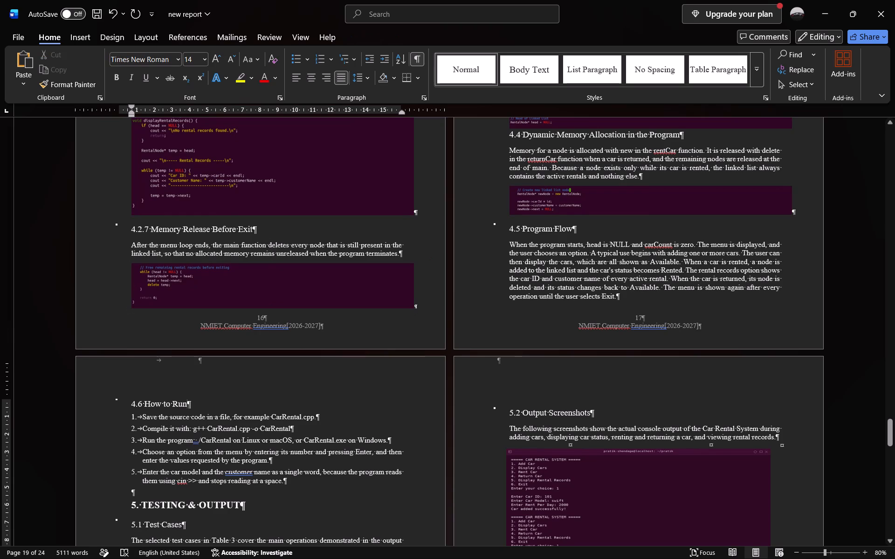
Save the report and check the 4.6 How to Run and 4.3 Data Representation pages in the print preview.
key(ctrl+s)
key(ctrl+p)
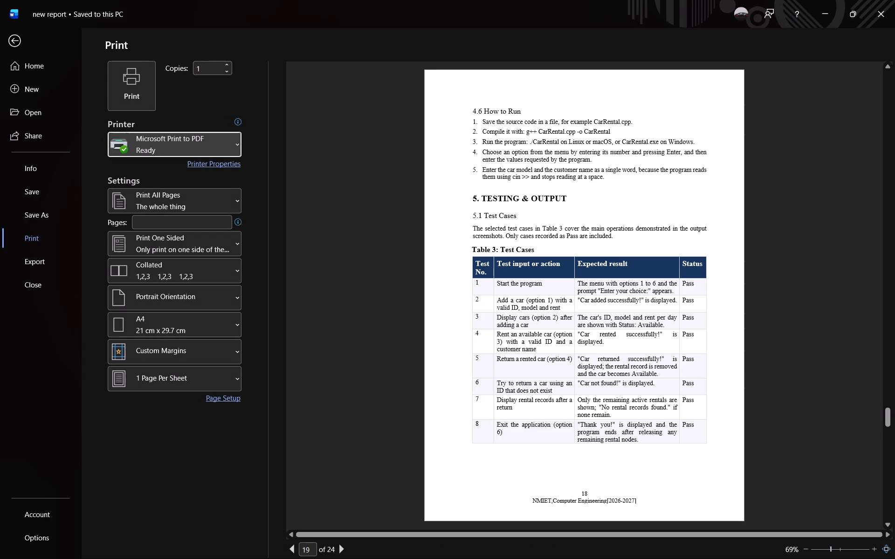
click(289, 553)
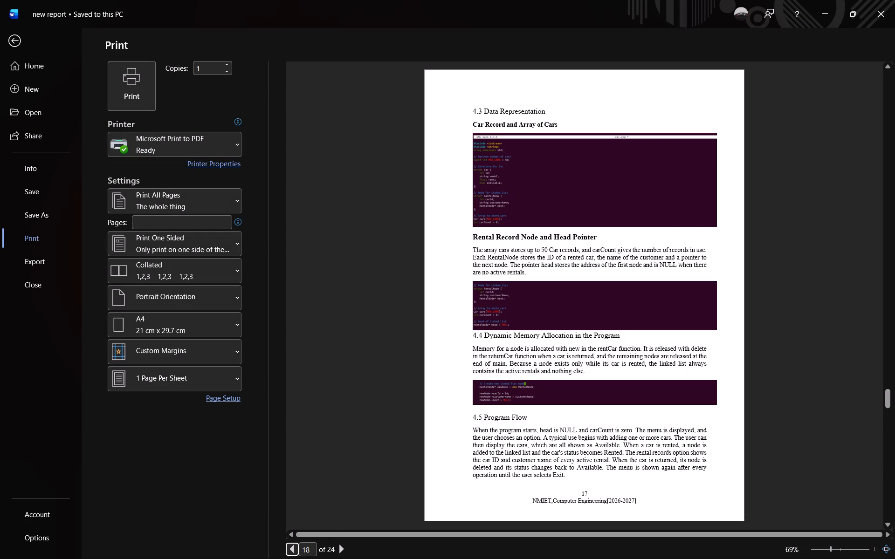
key(Escape)
Insert a paragraph break between the code screenshot and the heading 4.4 Dynamic Memory Allocation in the Program.
scroll(365, 335, up, 1)
click(798, 199)
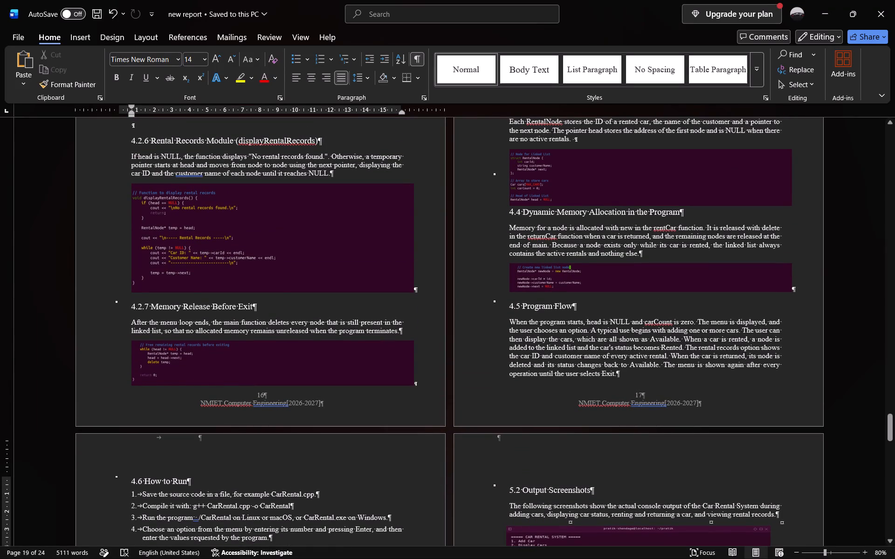
key(Return)
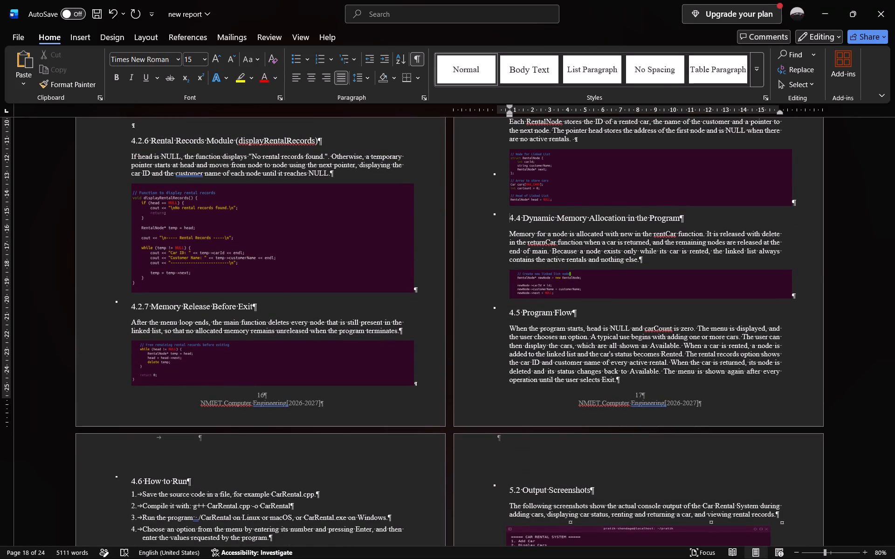
Save the report and check the chapter 4 pages in the print preview, going back from 4.3 to 4.2.3.
key(ctrl+s)
key(ctrl+p)
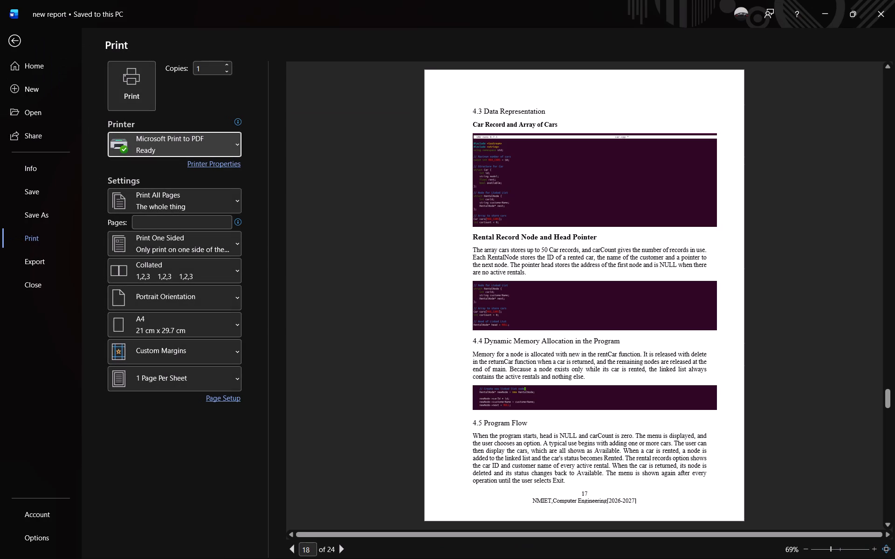
click(291, 549)
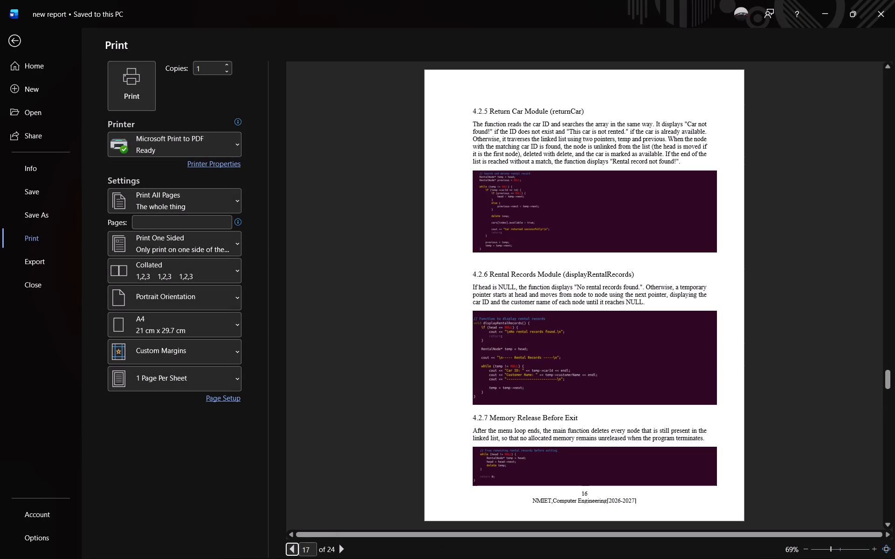
click(291, 549)
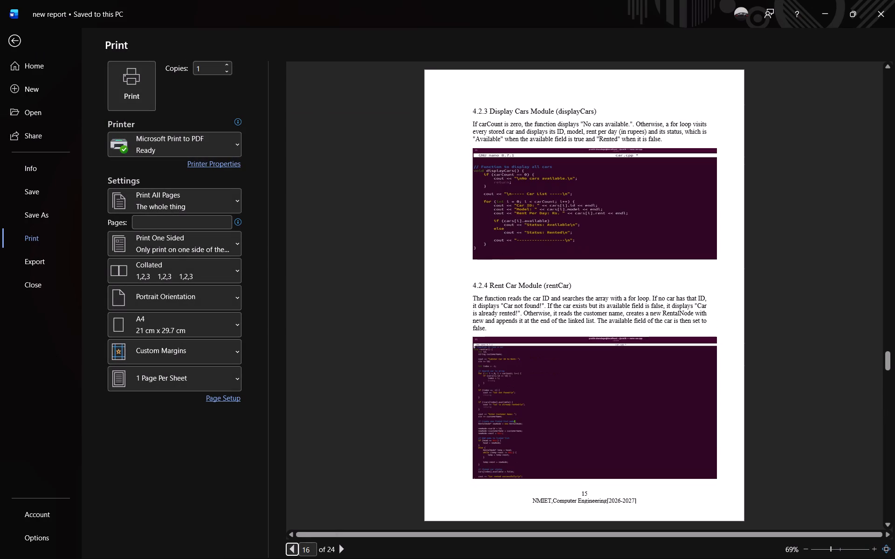
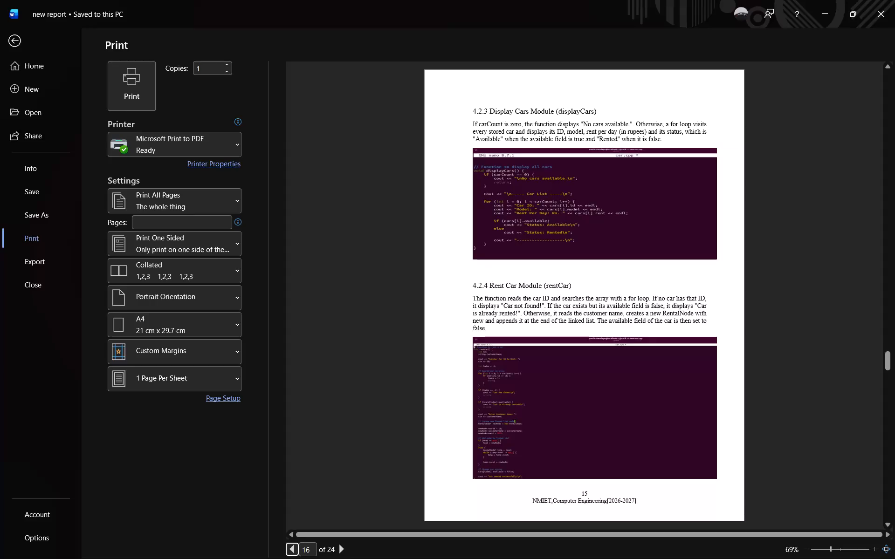
Check the preceding page with the 4.2.2 Add Car Module in the print preview.
click(291, 549)
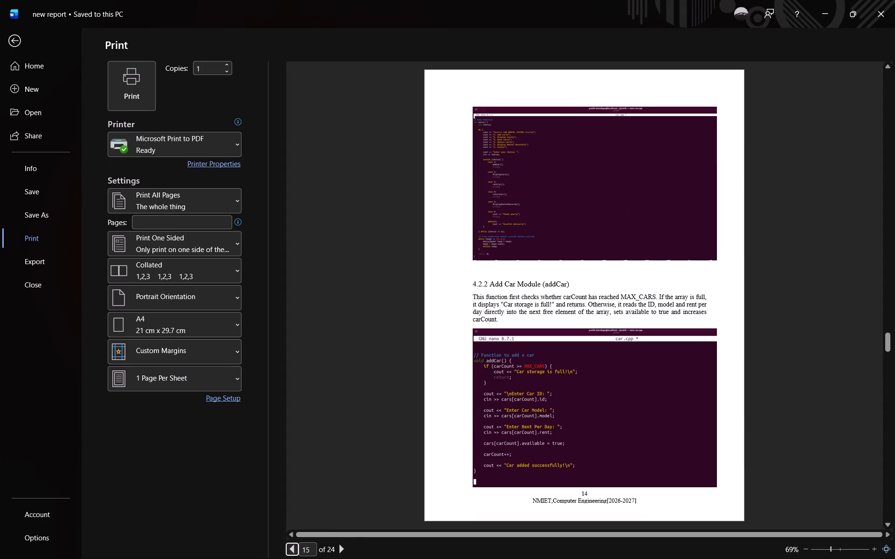